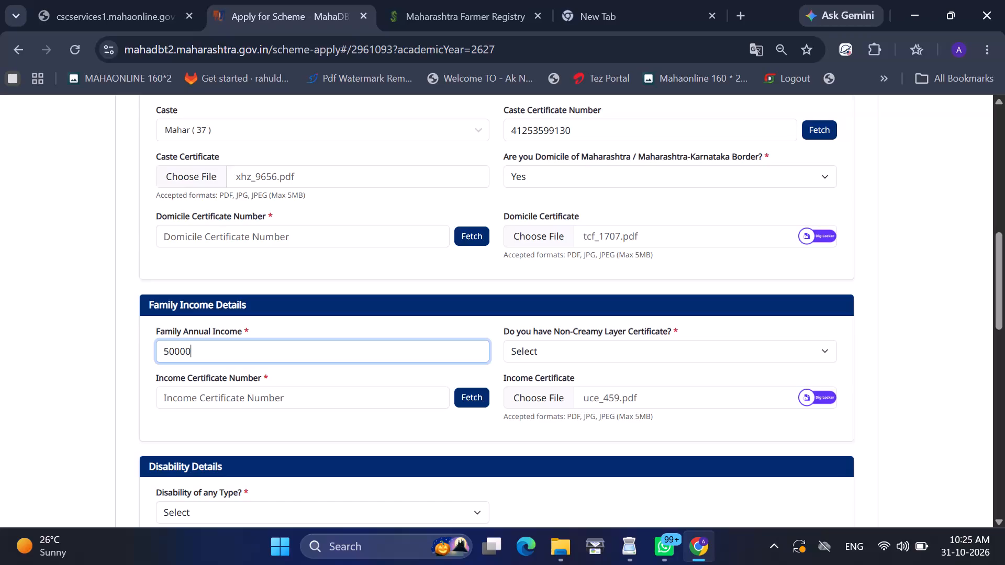
# Clear the family annual income and enter it as 50000.
pyautogui.press('BackSpace')
pyautogui.press('BackSpace')
pyautogui.press('BackSpace')
pyautogui.press('BackSpace')
pyautogui.press('BackSpace')
pyautogui.press('BackSpace')
pyautogui.press('BackSpace')
pyautogui.press('BackSpace')
pyautogui.press('BackSpace')
pyautogui.press('BackSpace')
pyautogui.press('BackSpace')
pyautogui.press('BackSpace')
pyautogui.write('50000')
# Answer No to having a Non-Creamy Layer Certificate and enter the income certificate number.
pyautogui.click(528, 352)
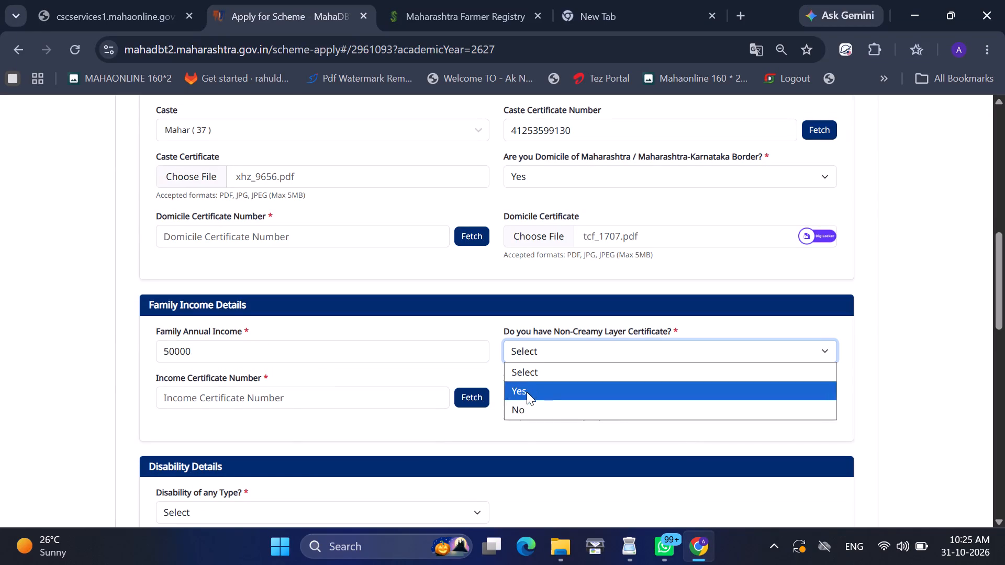
pyautogui.moveTo(527, 392); pyautogui.dragTo(532, 405)
pyautogui.click(337, 404)
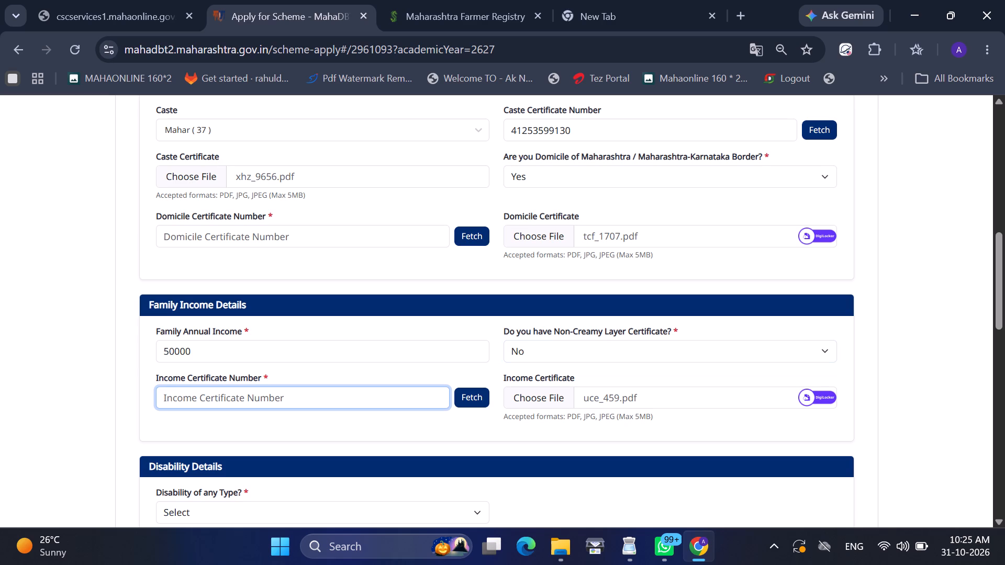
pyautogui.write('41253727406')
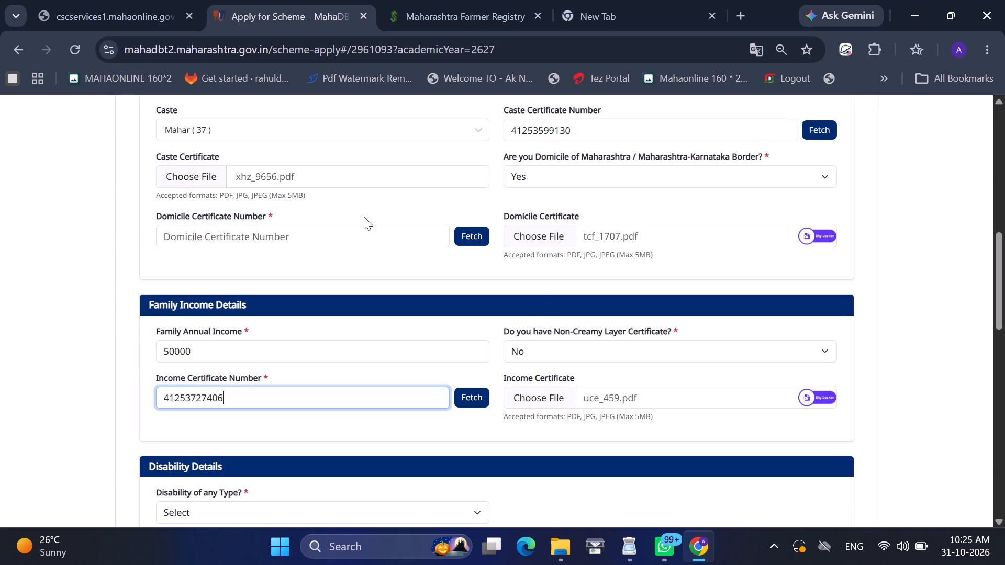
# Enter the applicant's domicile certificate number.
pyautogui.click(361, 229)
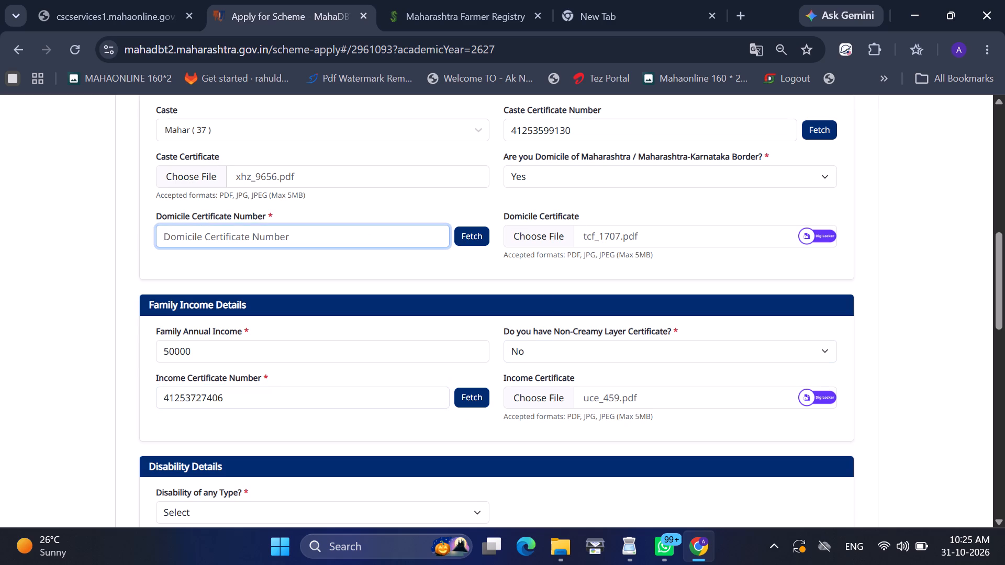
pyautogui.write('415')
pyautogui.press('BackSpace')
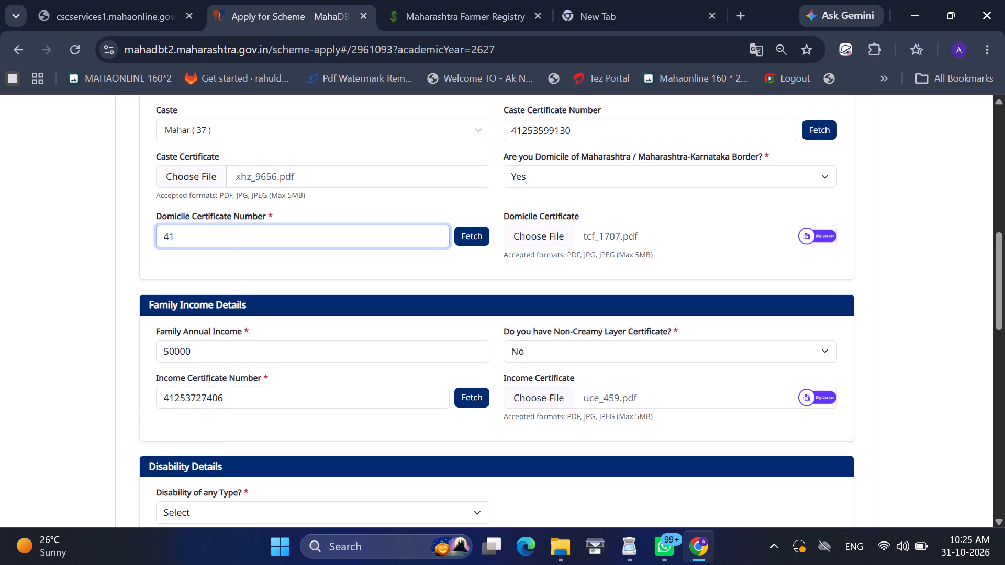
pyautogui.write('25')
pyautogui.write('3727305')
# Answer No to disability of any type in the Disability Details.
pyautogui.scroll(-2, 572, 304)
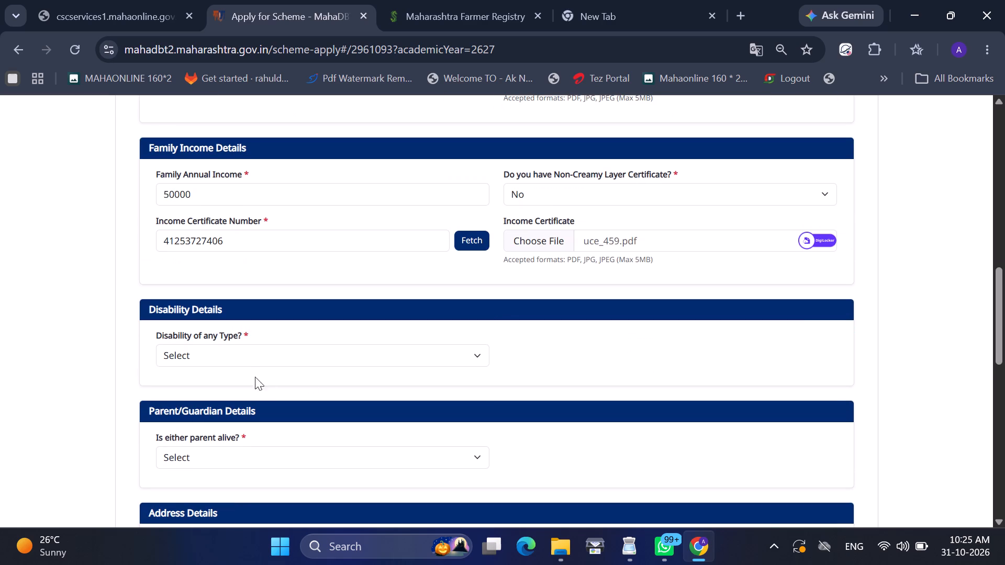
pyautogui.click(236, 355)
pyautogui.click(207, 412)
# Answer Yes to either parent being alive and enter the father's name in the Parent/Guardian Details.
pyautogui.scroll(-2, 202, 383)
pyautogui.click(217, 281)
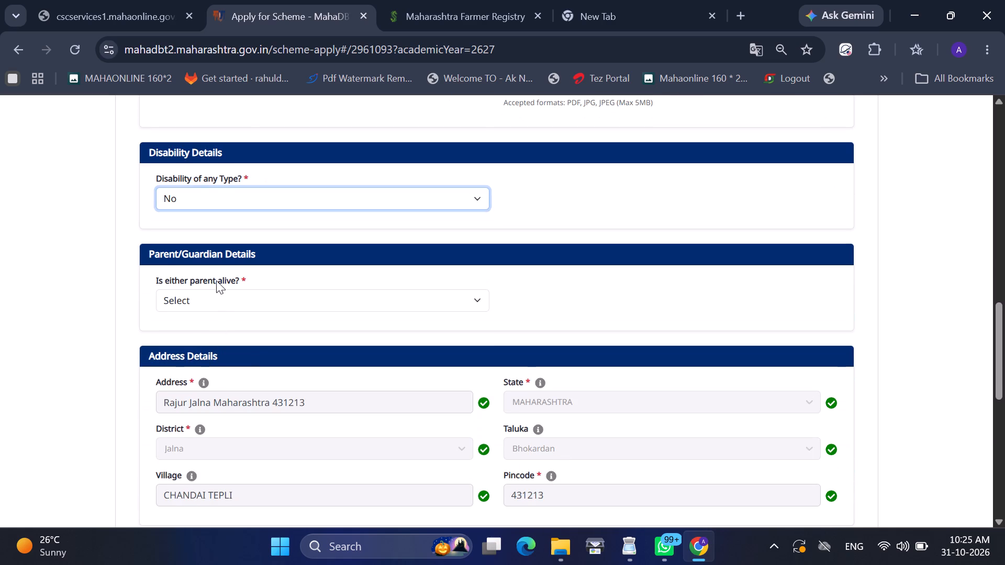
pyautogui.click(202, 301)
pyautogui.click(185, 334)
pyautogui.click(601, 299)
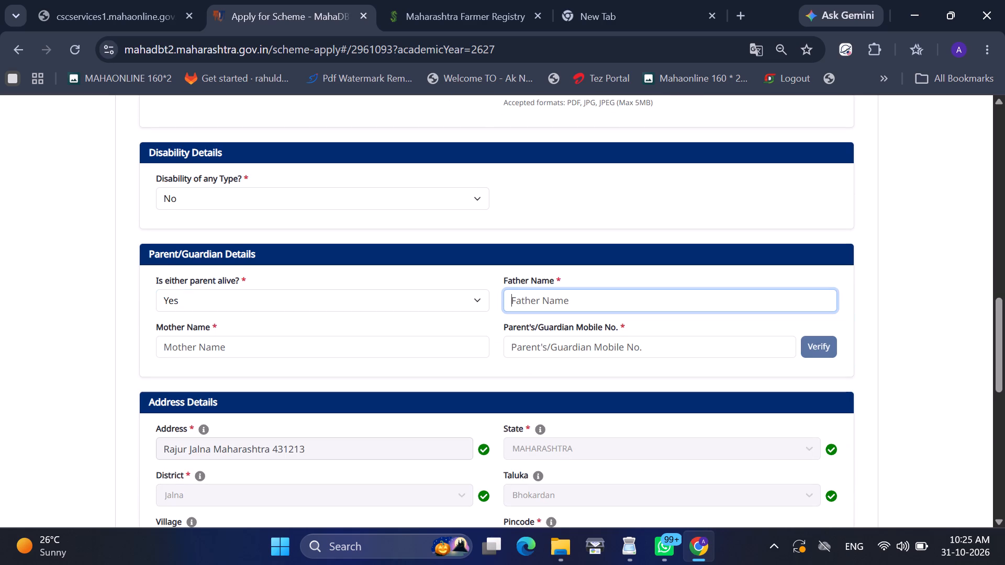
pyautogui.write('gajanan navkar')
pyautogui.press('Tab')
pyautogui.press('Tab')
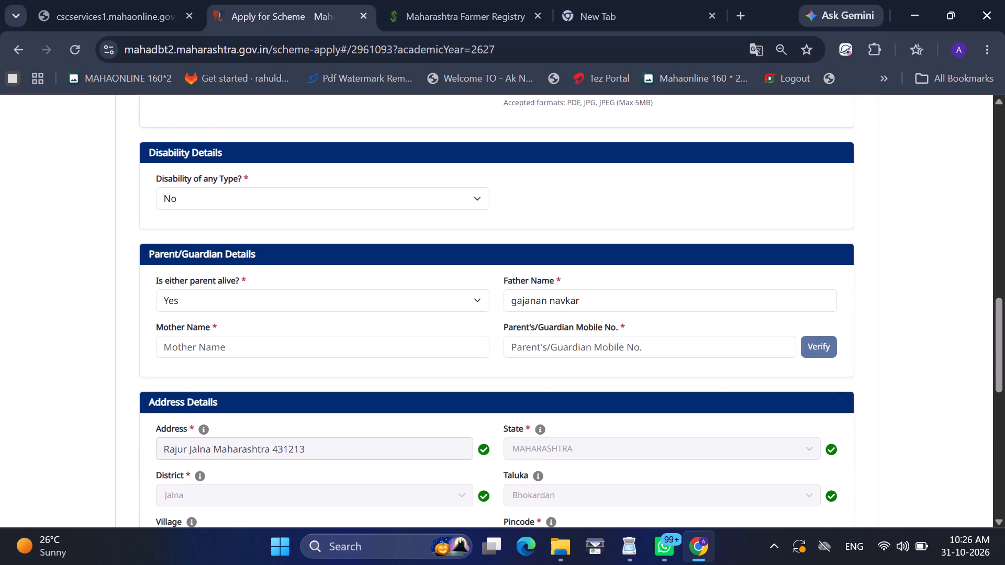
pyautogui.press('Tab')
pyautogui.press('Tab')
pyautogui.scroll(-10, 601, 299)
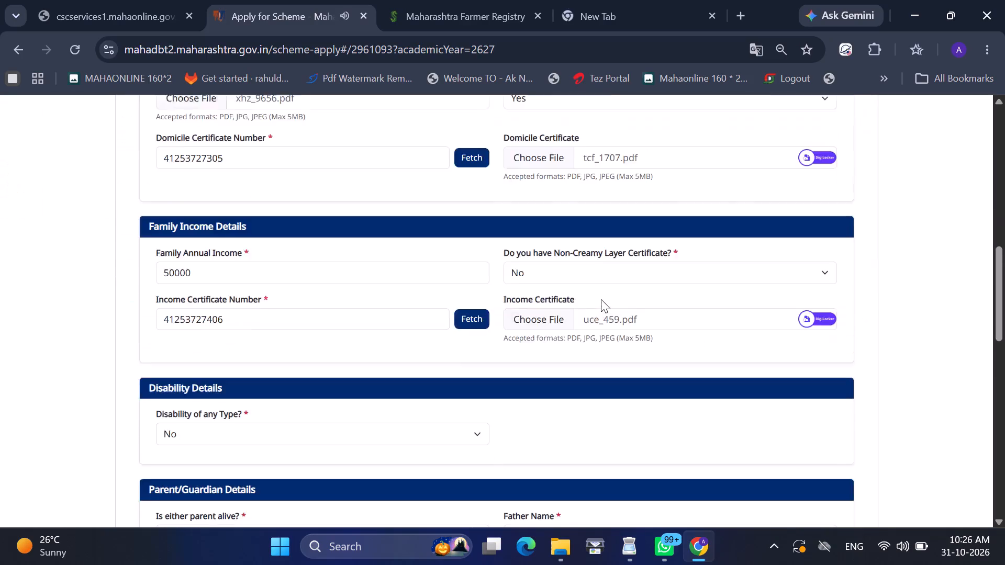
# Enter the mother's name in the Parent/Guardian Details.
pyautogui.scroll(-3, 601, 299)
pyautogui.click(577, 194)
pyautogui.click(289, 206)
pyautogui.click(292, 195)
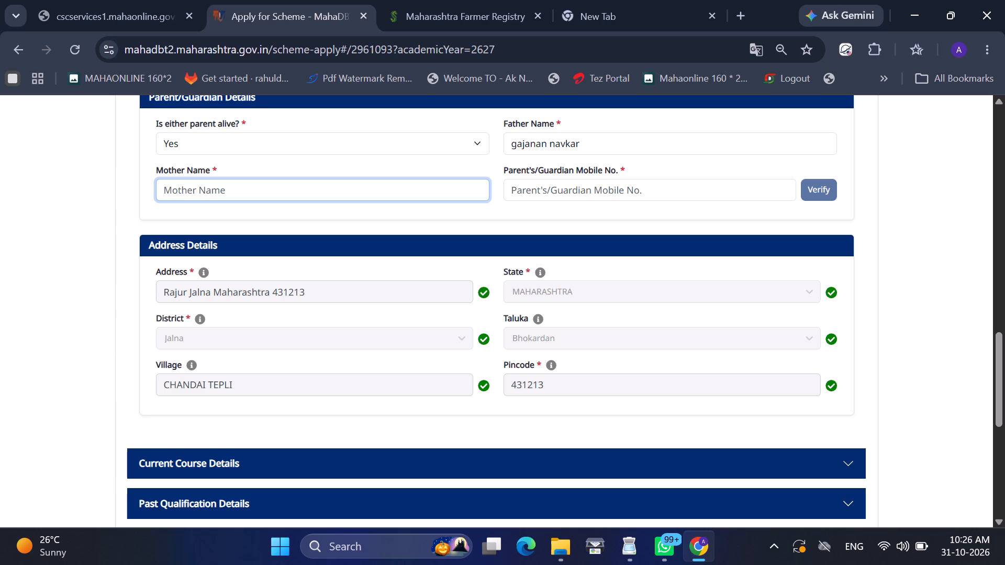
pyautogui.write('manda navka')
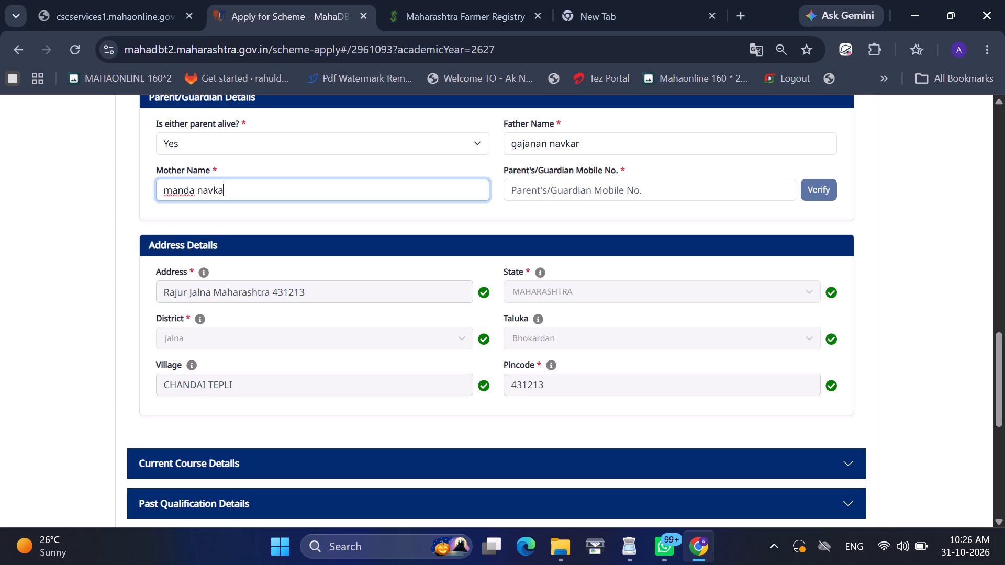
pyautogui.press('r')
# Save the scholarship application as a draft.
pyautogui.scroll(-5, 530, 271)
pyautogui.click(579, 443)
pyautogui.click(582, 450)
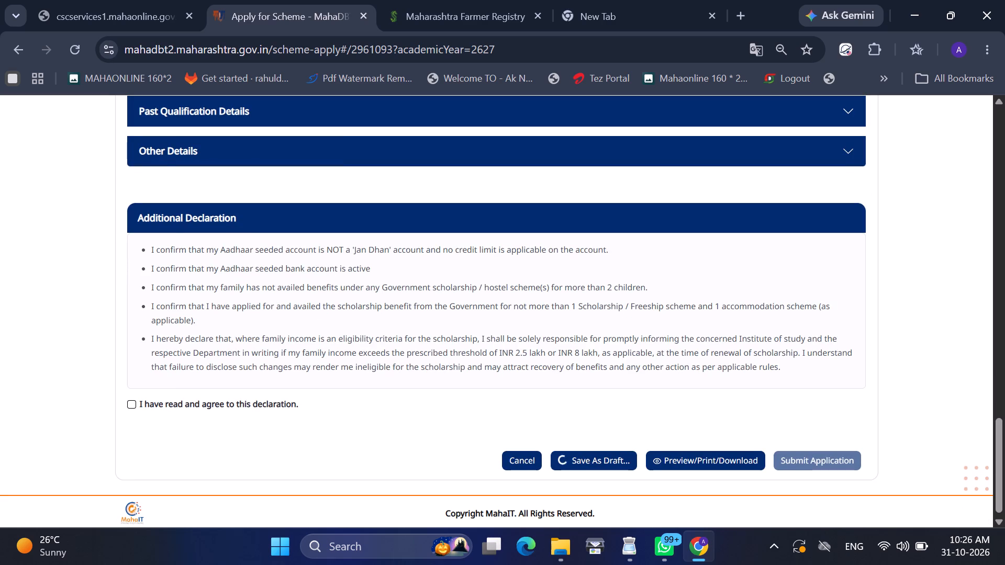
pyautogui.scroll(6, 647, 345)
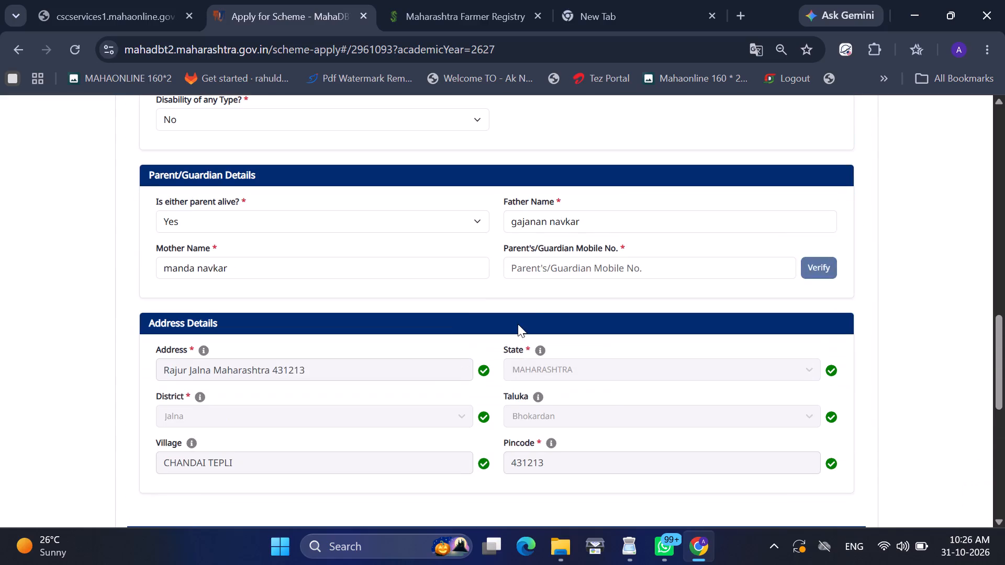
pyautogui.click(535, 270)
# Agree to the Additional Declaration and dismiss the chat notification that covers the form.
pyautogui.scroll(-11, 413, 311)
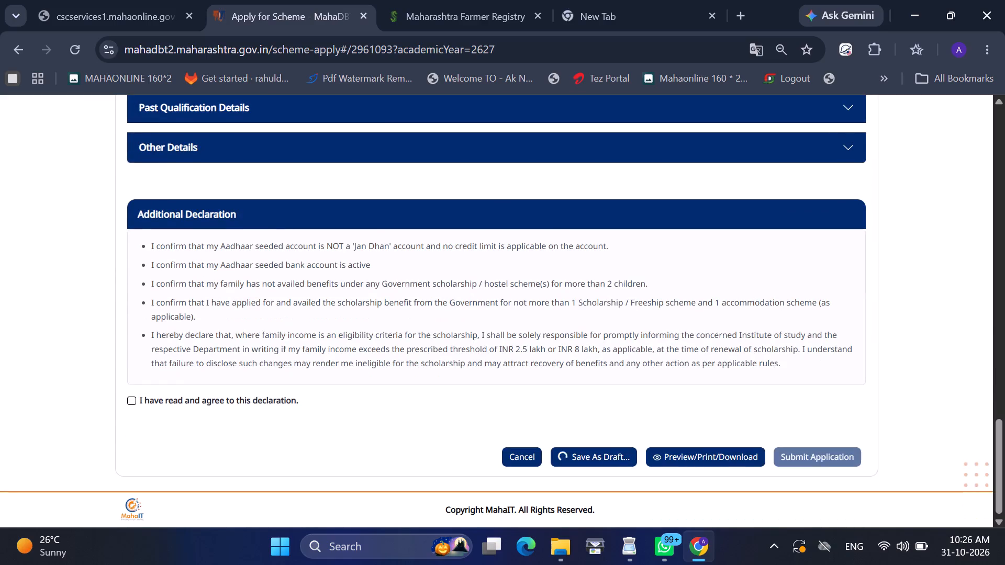
pyautogui.click(132, 398)
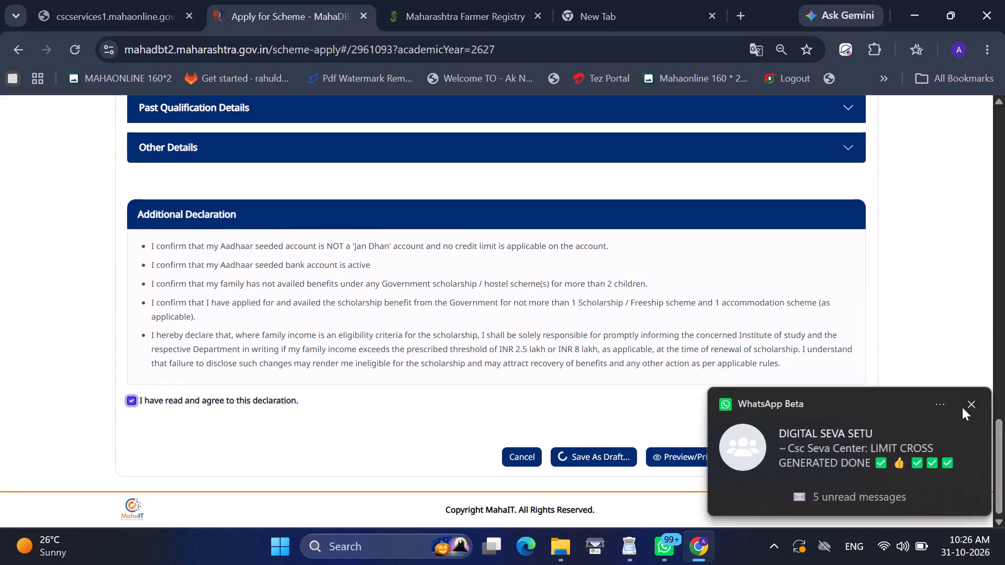
pyautogui.click(963, 407)
# Expand the Current Course Details section of the application.
pyautogui.scroll(3, 303, 307)
pyautogui.click(204, 304)
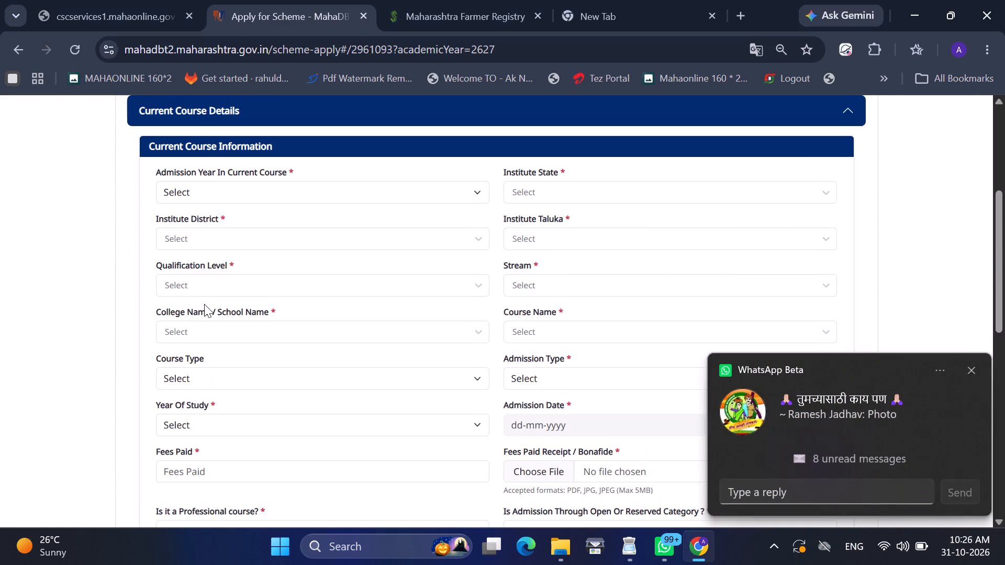
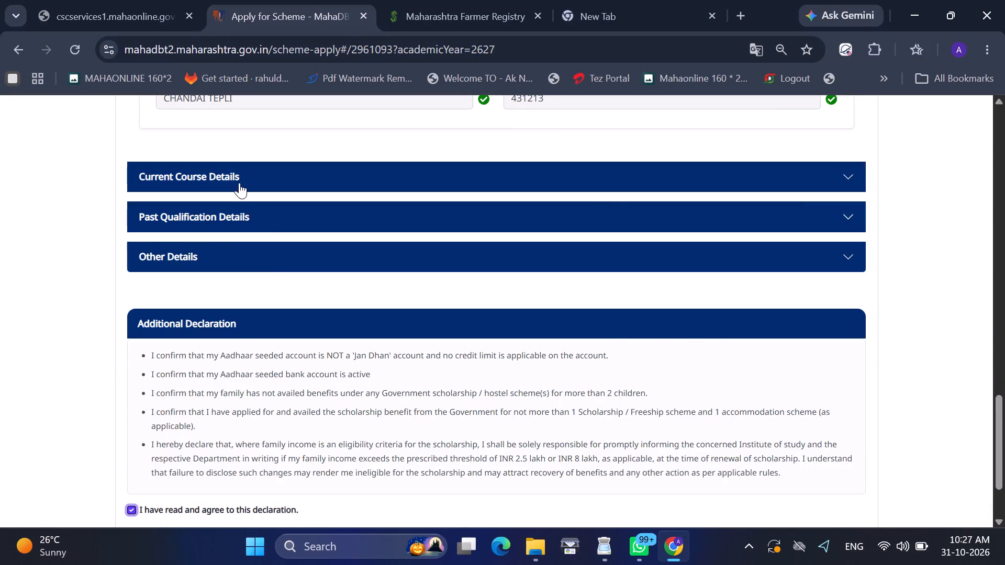
pyautogui.click(239, 183)
pyautogui.click(224, 199)
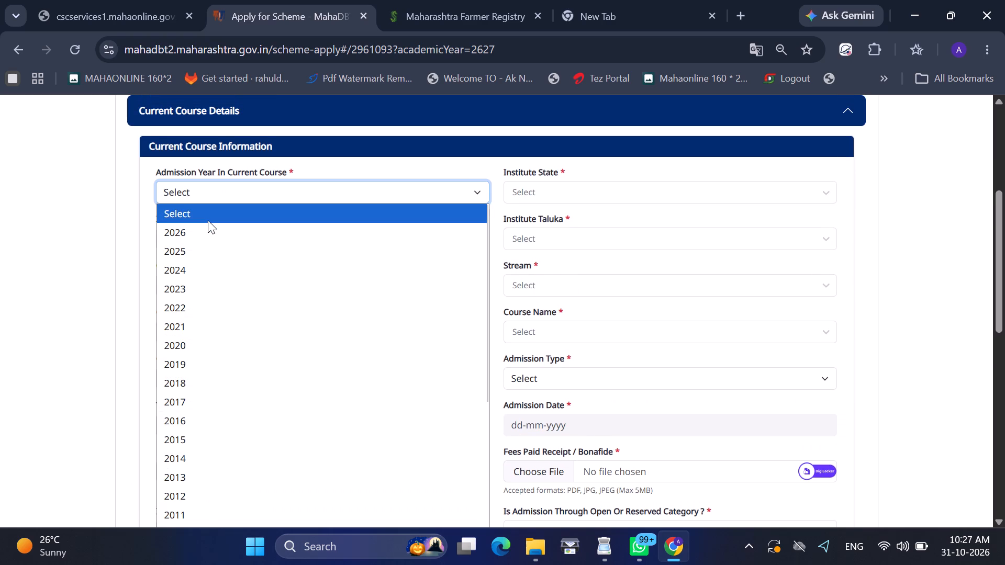
pyautogui.moveTo(208, 220); pyautogui.dragTo(209, 229)
# Set the institute's state to MAHARASHTRA, district to Jalna and taluka to Bhokardan.
pyautogui.click(554, 191)
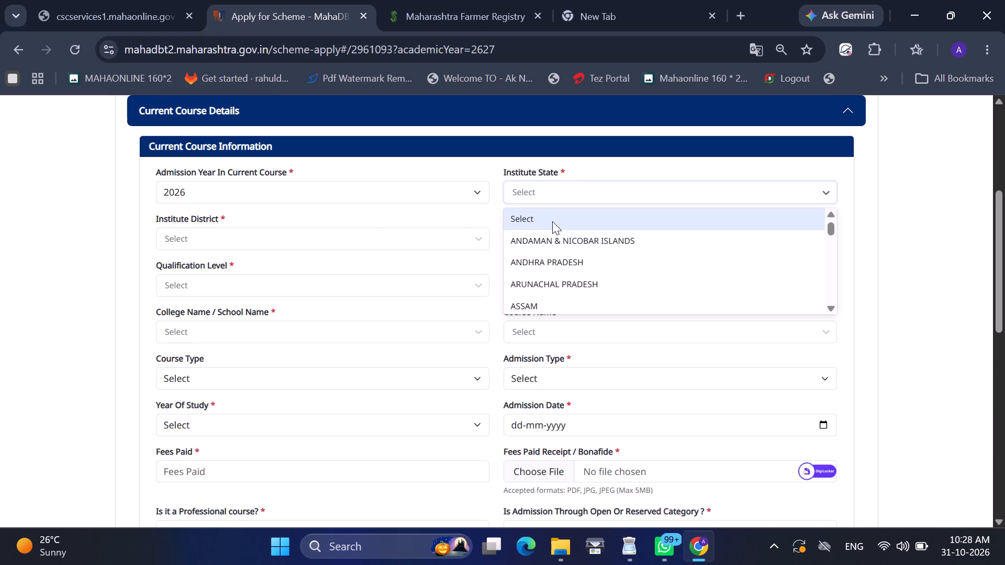
pyautogui.write('maha')
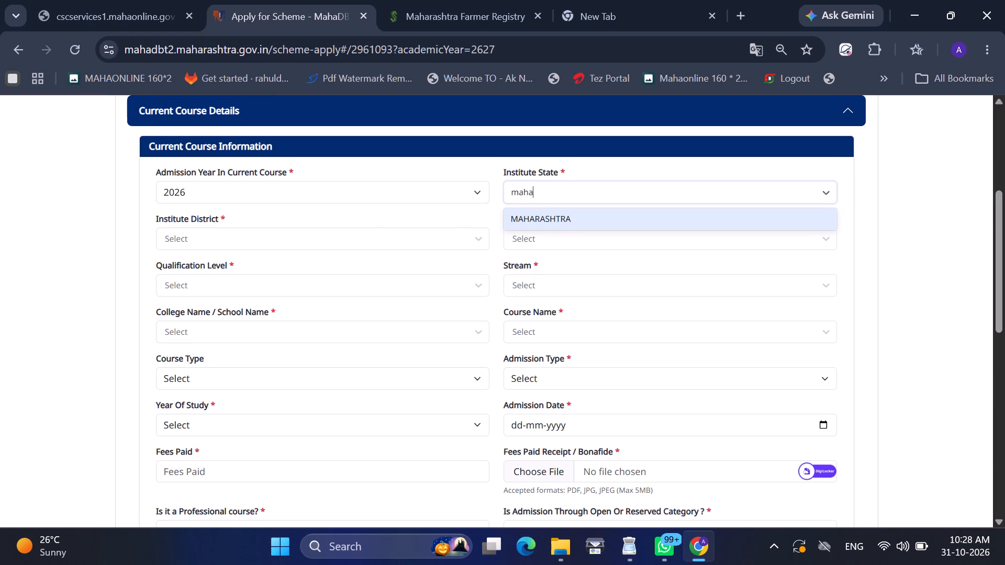
pyautogui.press('Return')
pyautogui.press('Tab')
pyautogui.moveTo(340, 245); pyautogui.dragTo(341, 239)
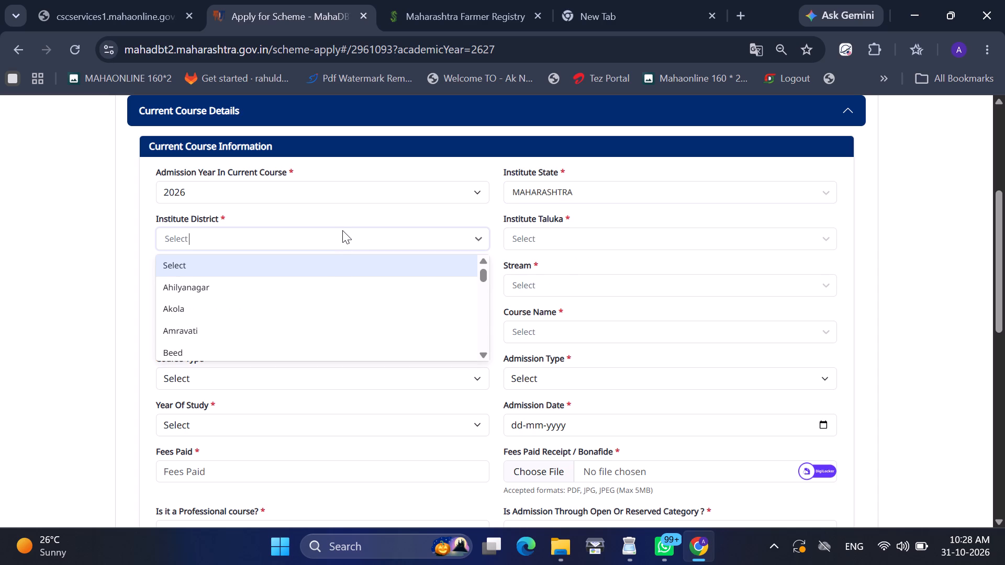
pyautogui.write('jal')
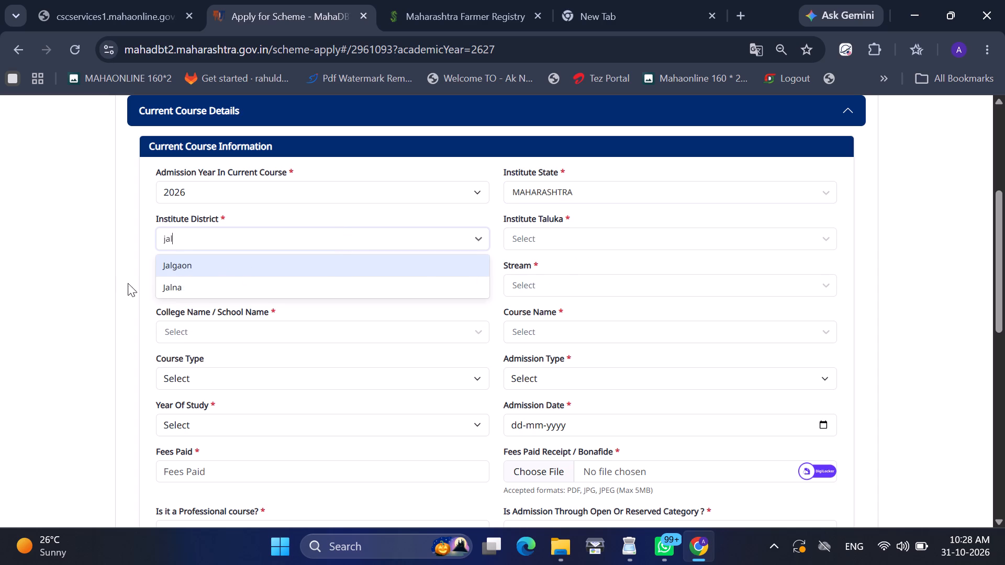
pyautogui.click(178, 278)
pyautogui.click(610, 247)
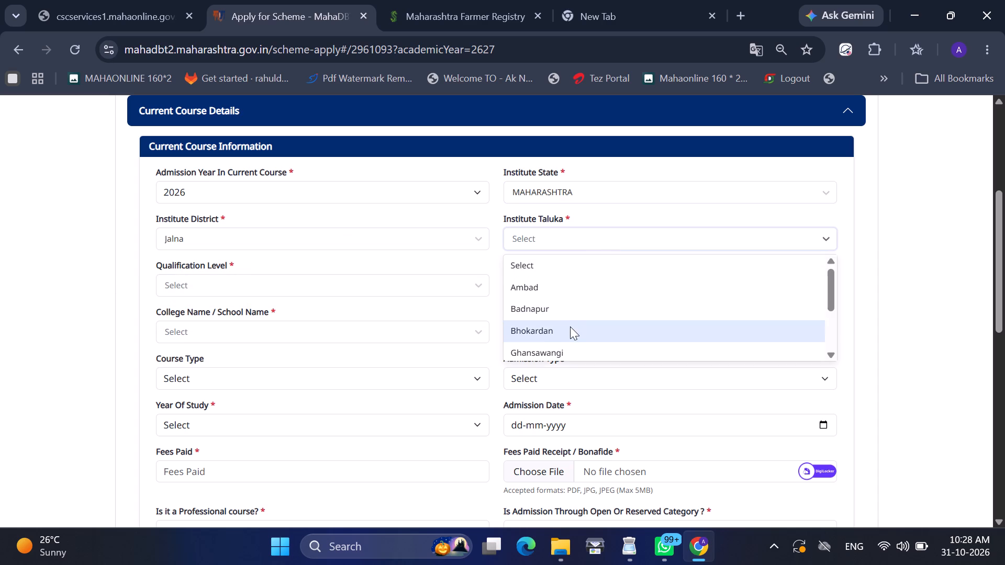
pyautogui.click(571, 326)
# Set the qualification level to H.S.C. (12 Std) and the stream to Science.
pyautogui.click(277, 284)
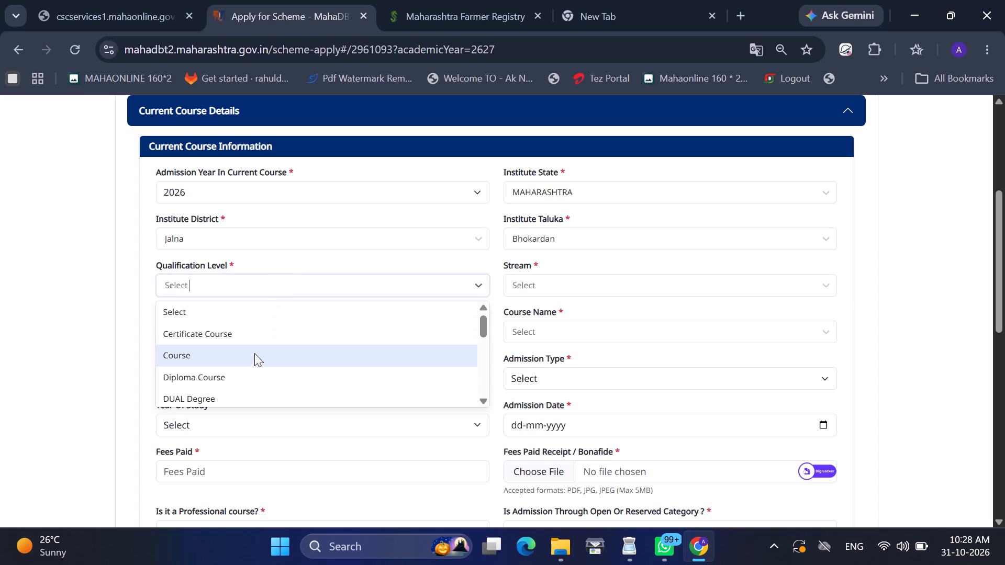
pyautogui.scroll(-1, 252, 352)
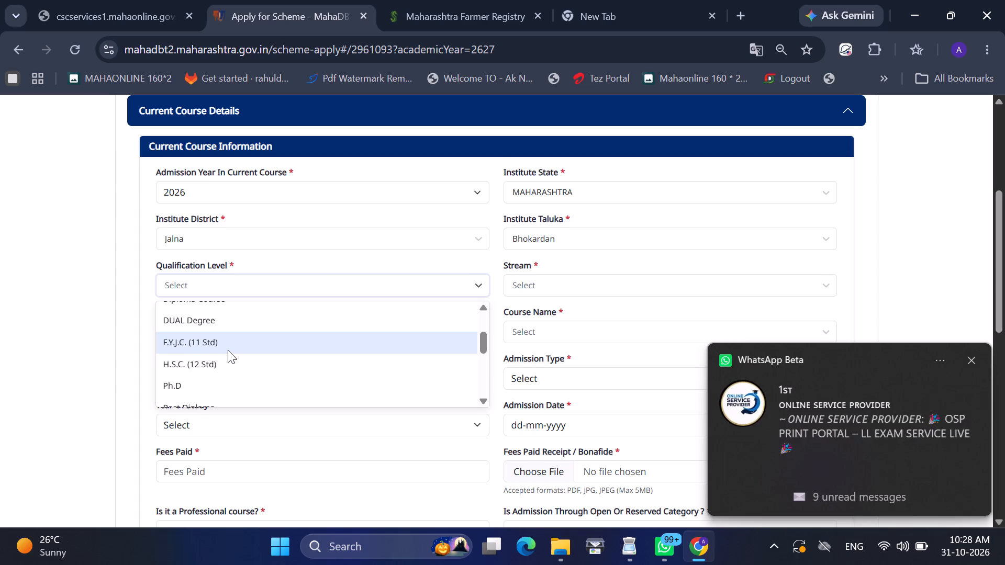
pyautogui.click(230, 363)
pyautogui.click(523, 281)
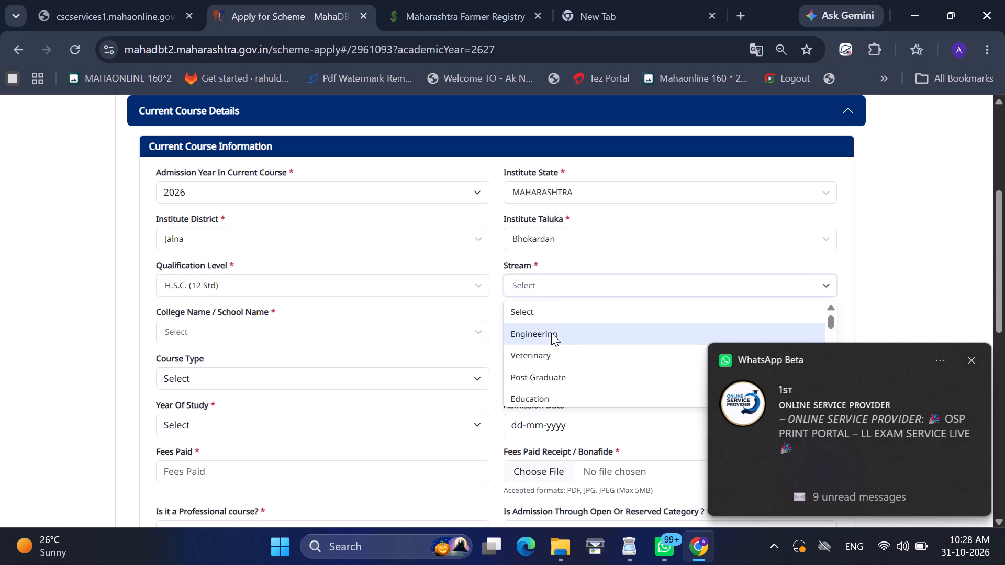
pyautogui.scroll(-1, 556, 368)
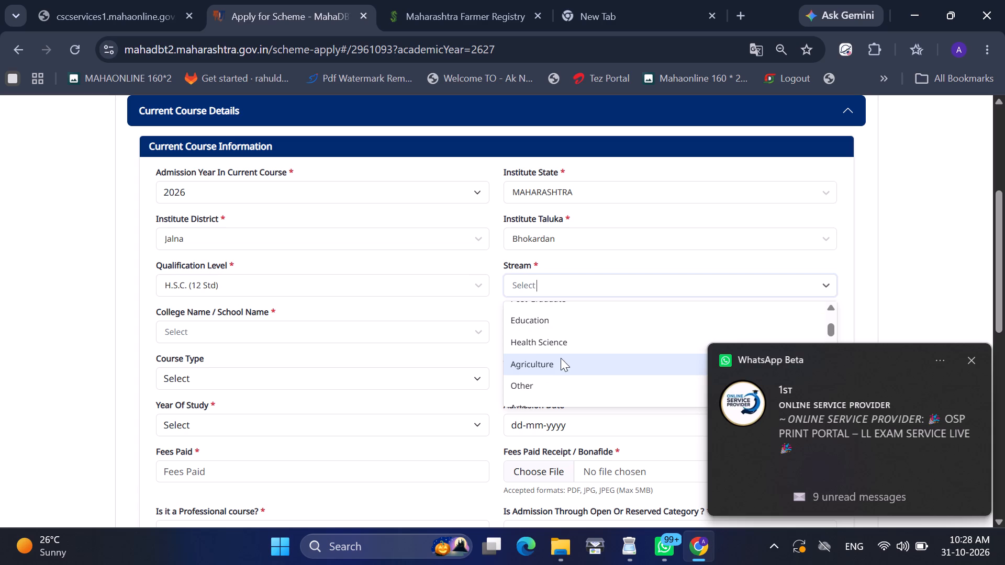
pyautogui.scroll(-12, 577, 340)
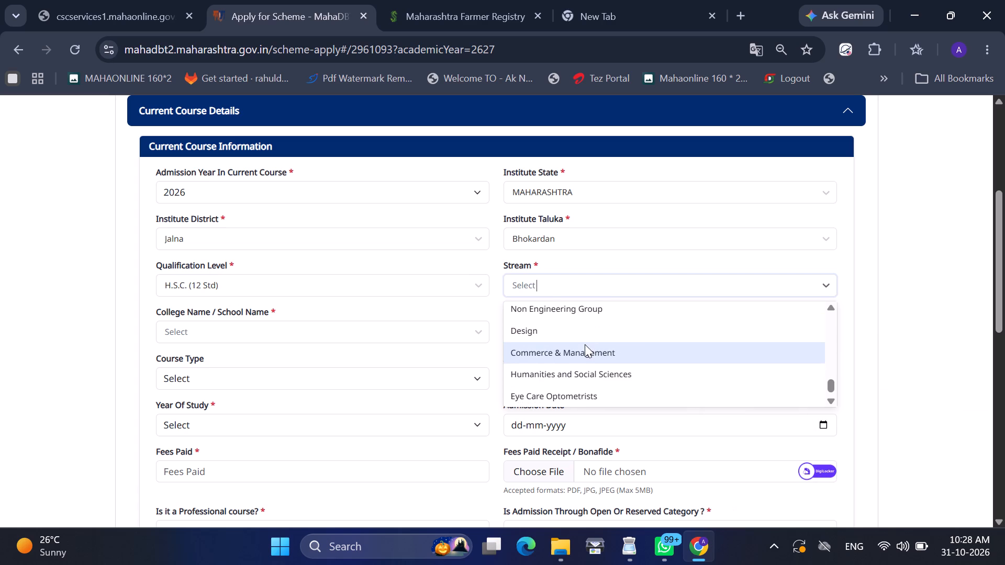
pyautogui.scroll(7, 584, 378)
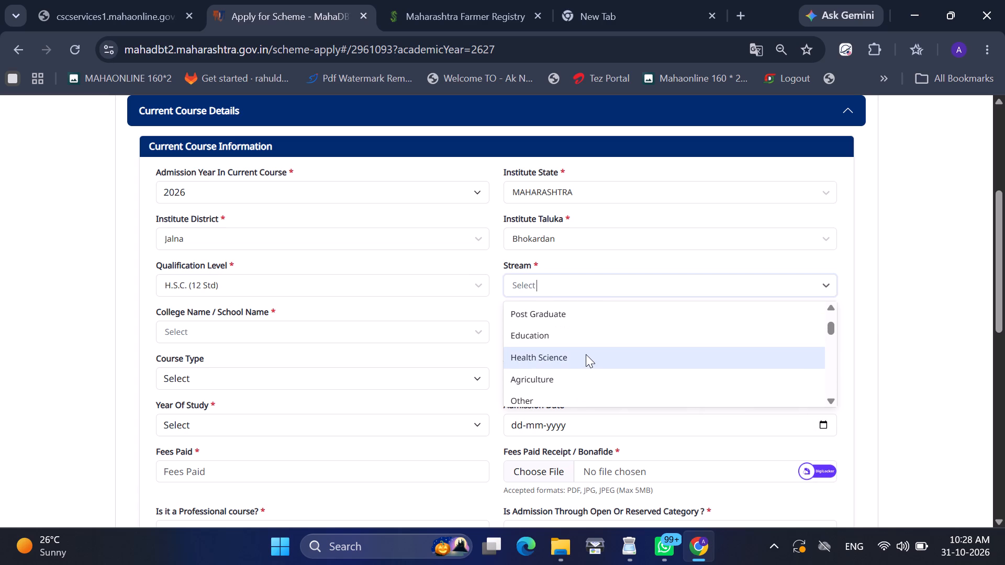
pyautogui.write('sc')
pyautogui.click(560, 338)
# Choose MORESHWAR VIDYALAYA,RAJUR(ganpati) as the college/school name.
pyautogui.click(286, 342)
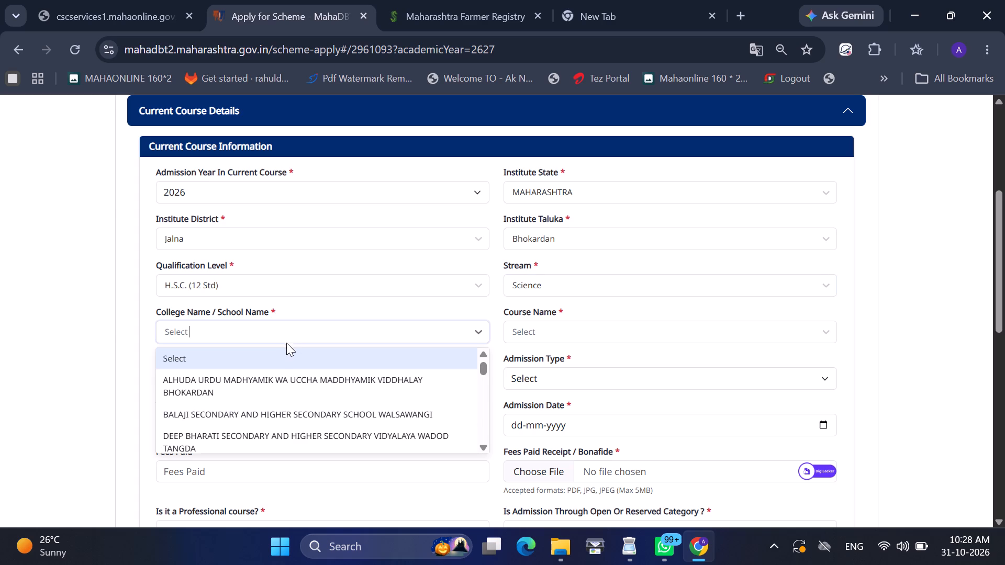
pyautogui.write('mo')
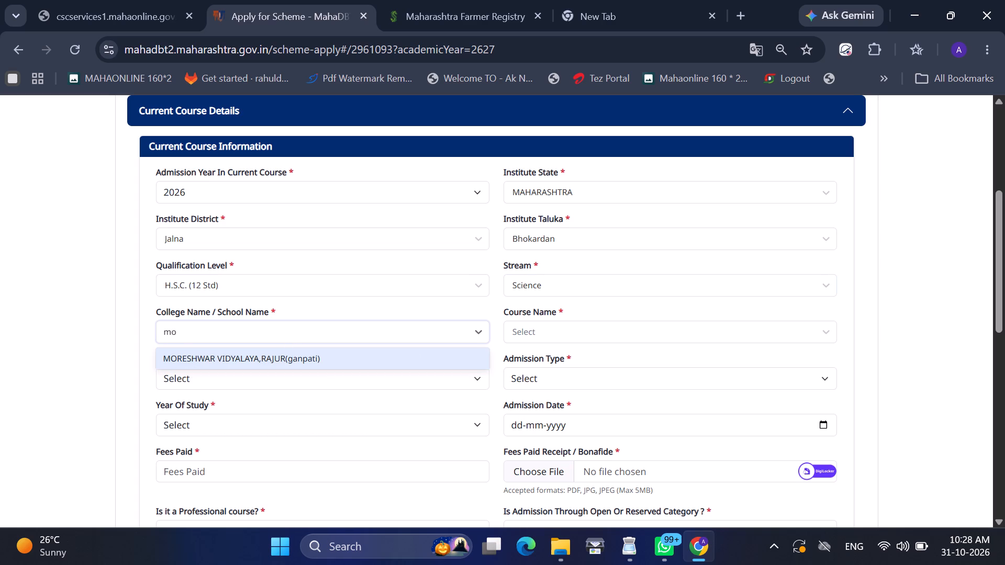
pyautogui.click(295, 374)
pyautogui.click(294, 324)
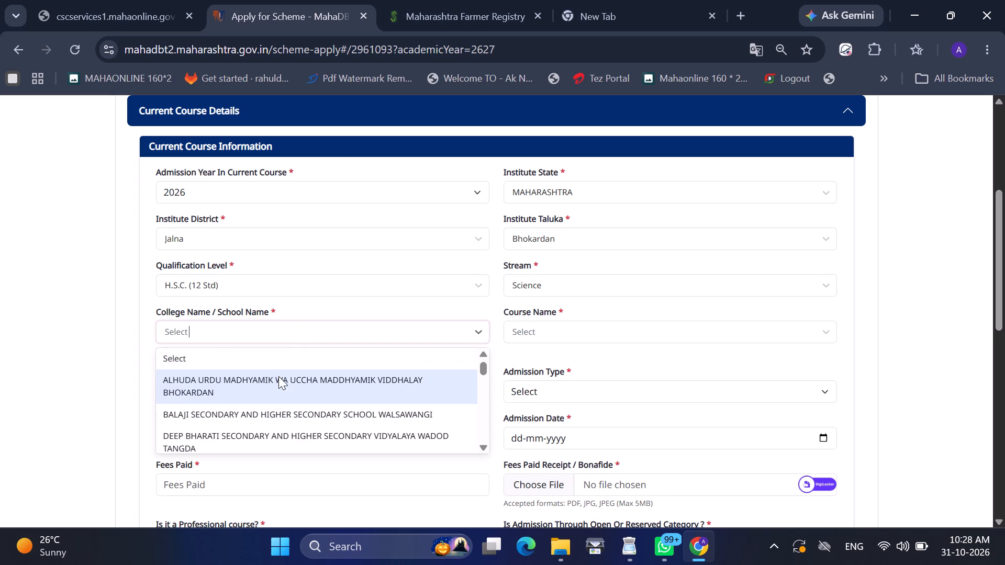
pyautogui.write('mo')
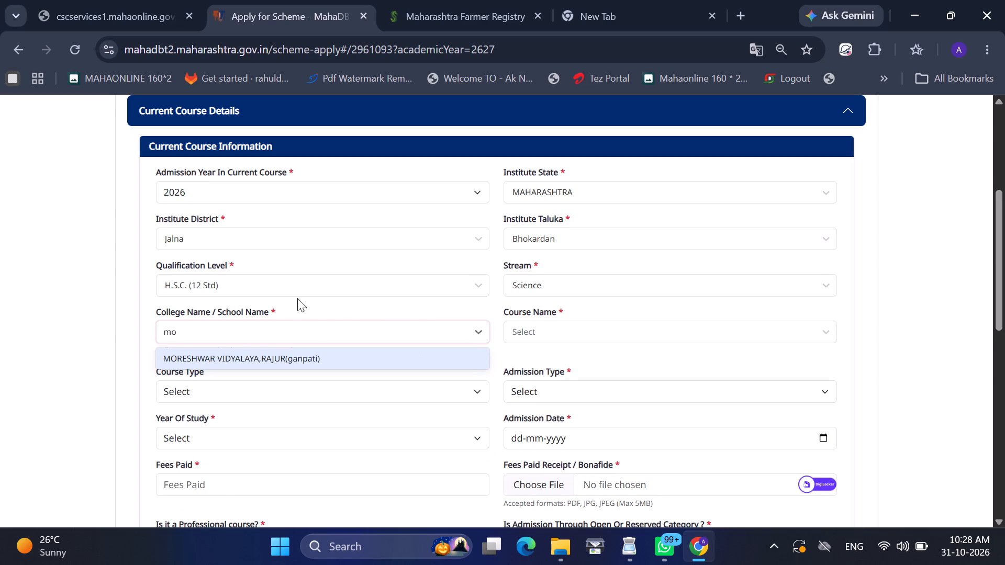
pyautogui.click(324, 355)
# Choose 12th Science (Aided) as the course name.
pyautogui.click(508, 332)
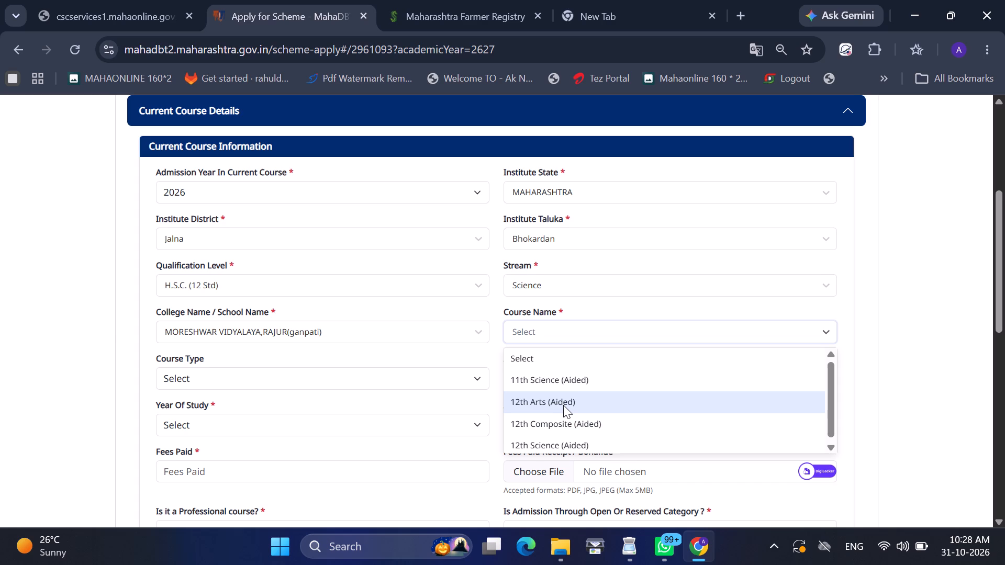
pyautogui.click(558, 442)
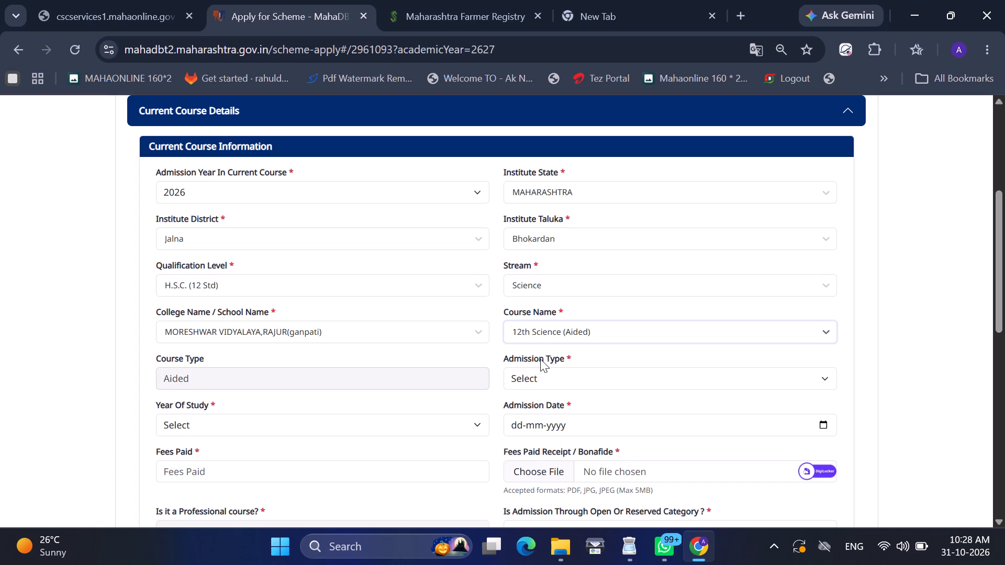
pyautogui.click(543, 337)
pyautogui.scroll(-2, 545, 451)
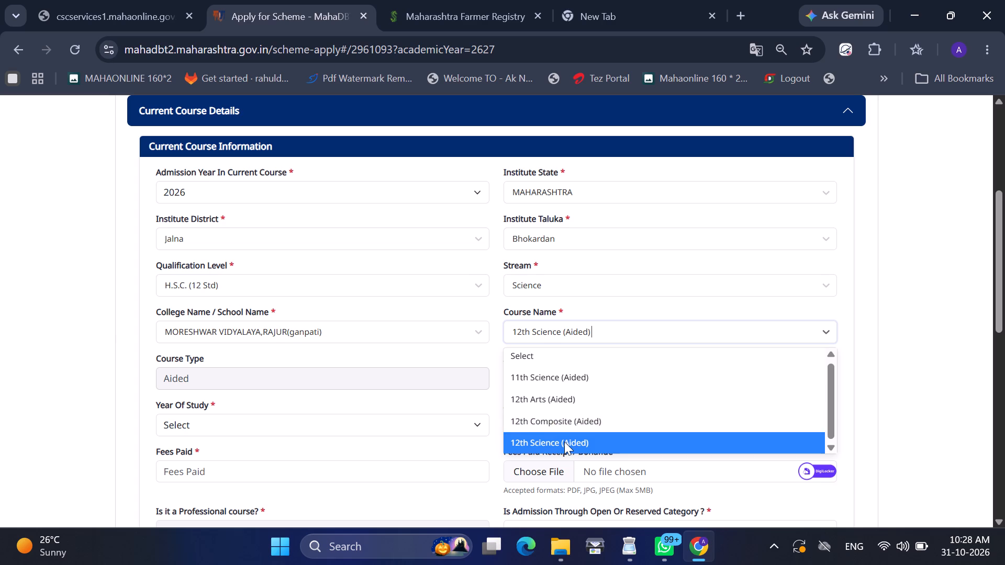
pyautogui.click(564, 442)
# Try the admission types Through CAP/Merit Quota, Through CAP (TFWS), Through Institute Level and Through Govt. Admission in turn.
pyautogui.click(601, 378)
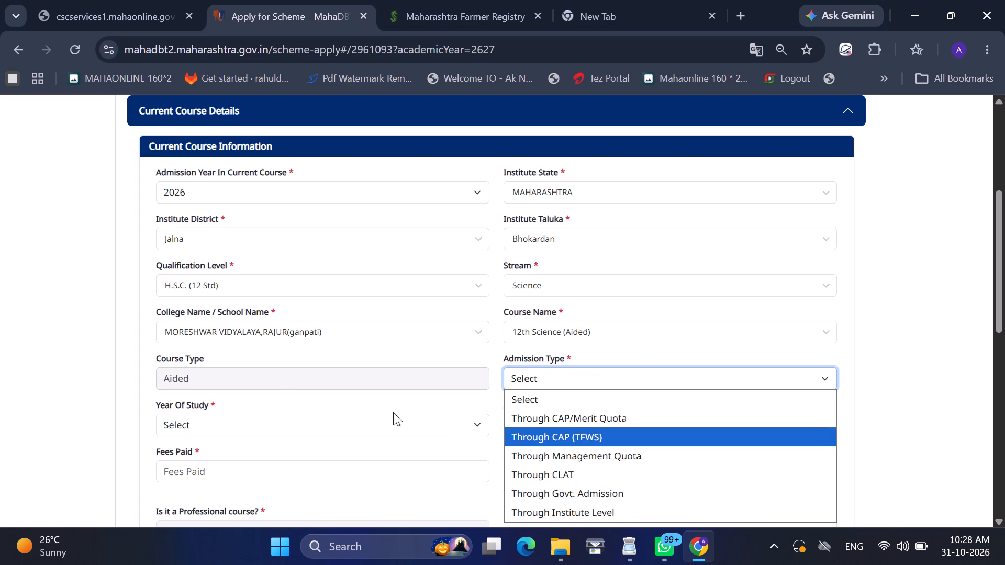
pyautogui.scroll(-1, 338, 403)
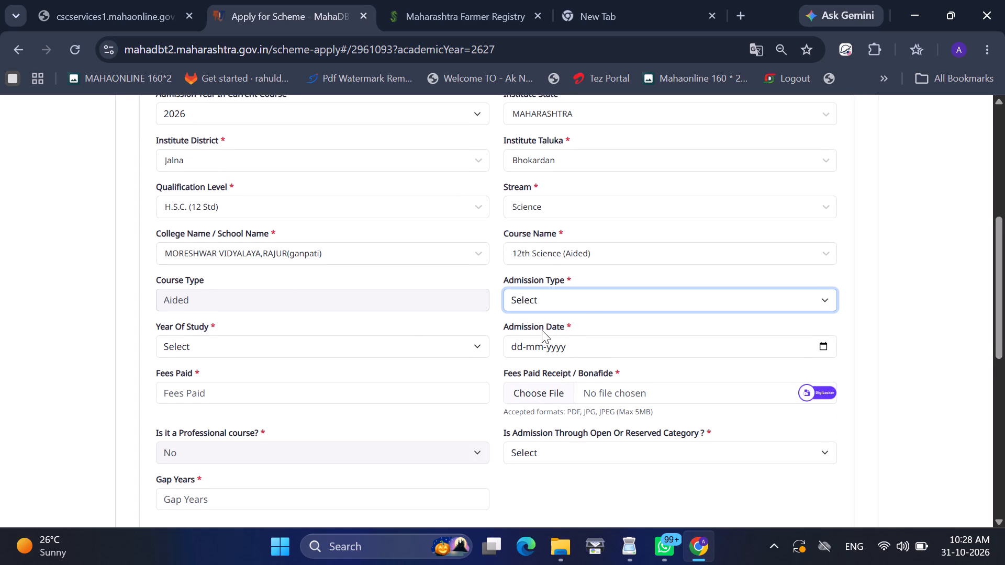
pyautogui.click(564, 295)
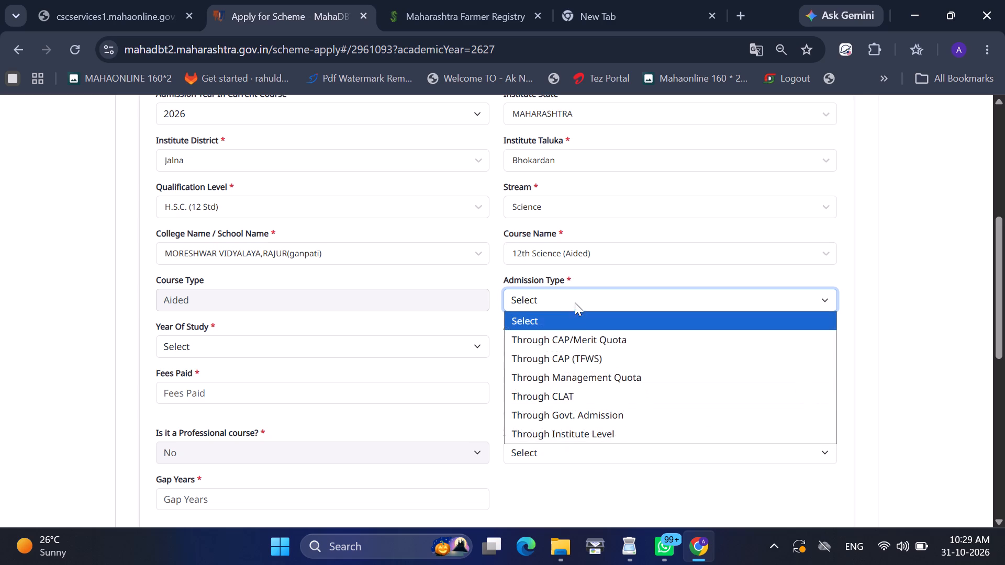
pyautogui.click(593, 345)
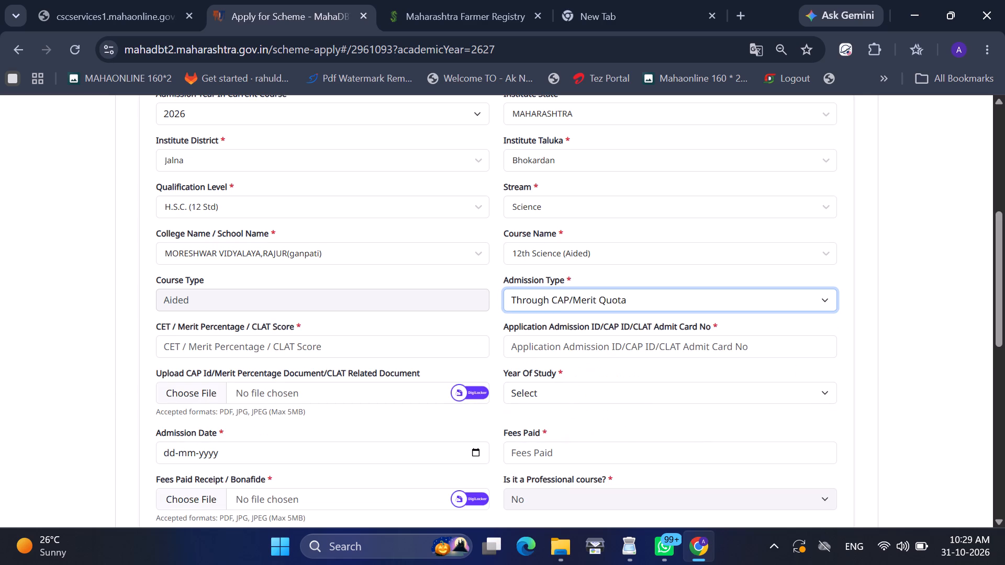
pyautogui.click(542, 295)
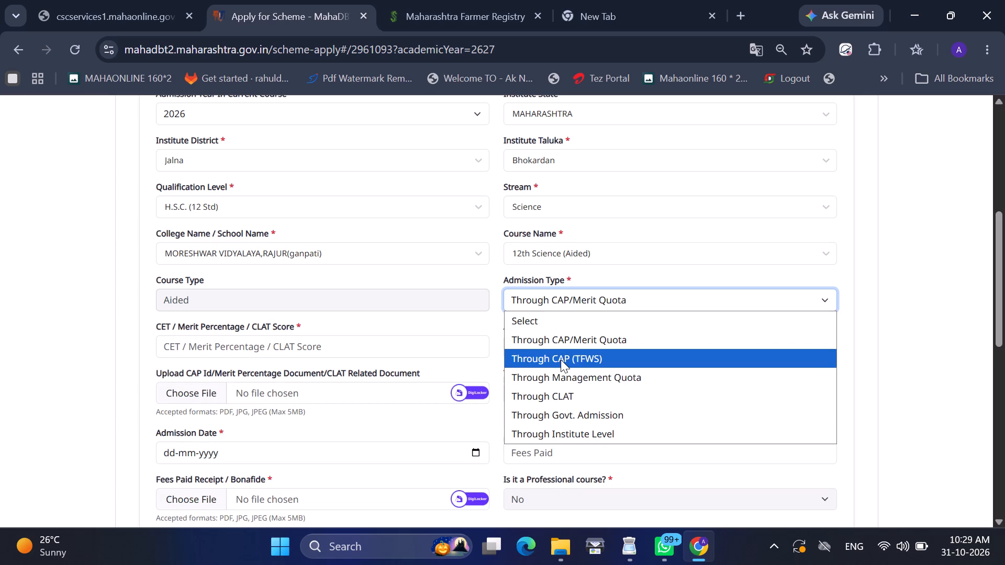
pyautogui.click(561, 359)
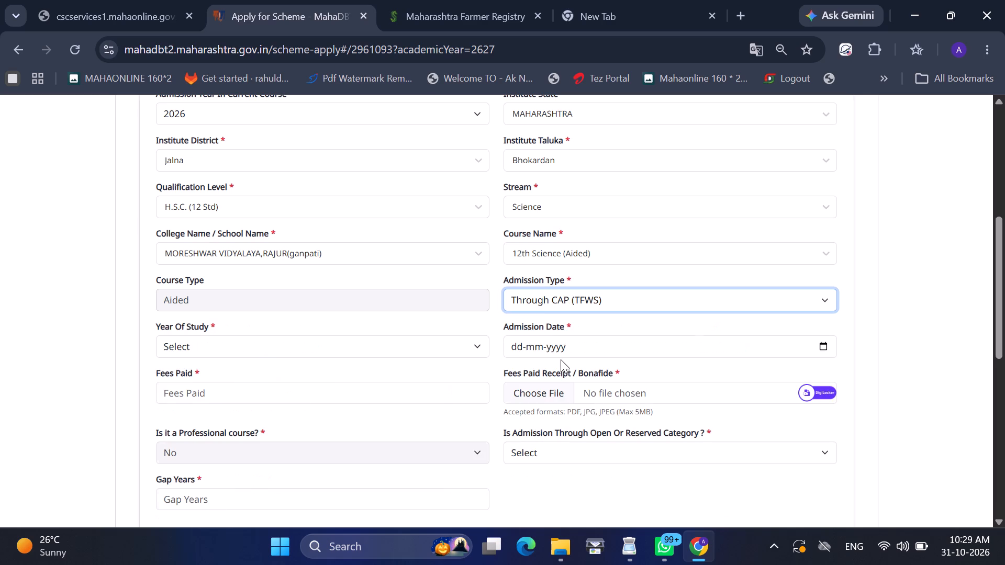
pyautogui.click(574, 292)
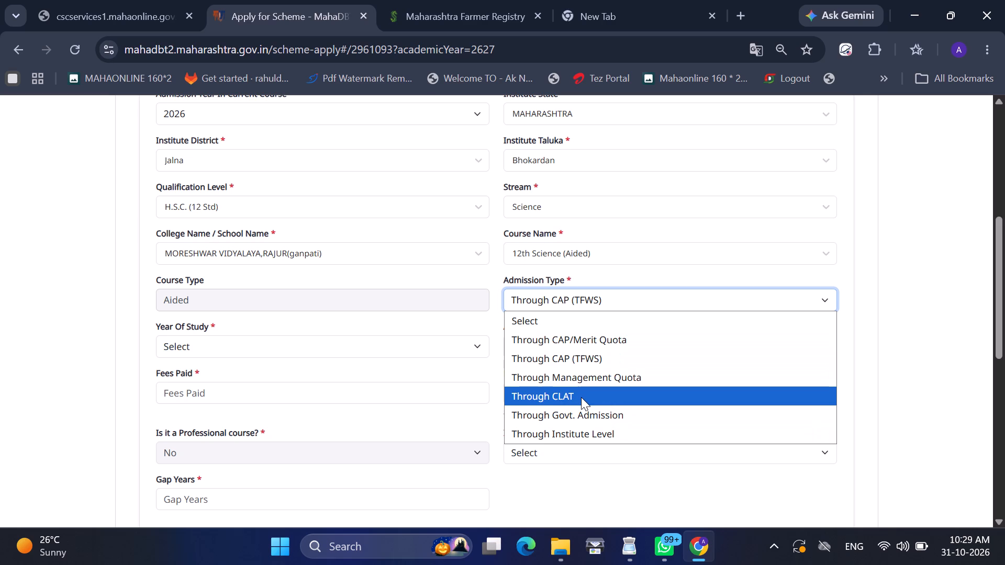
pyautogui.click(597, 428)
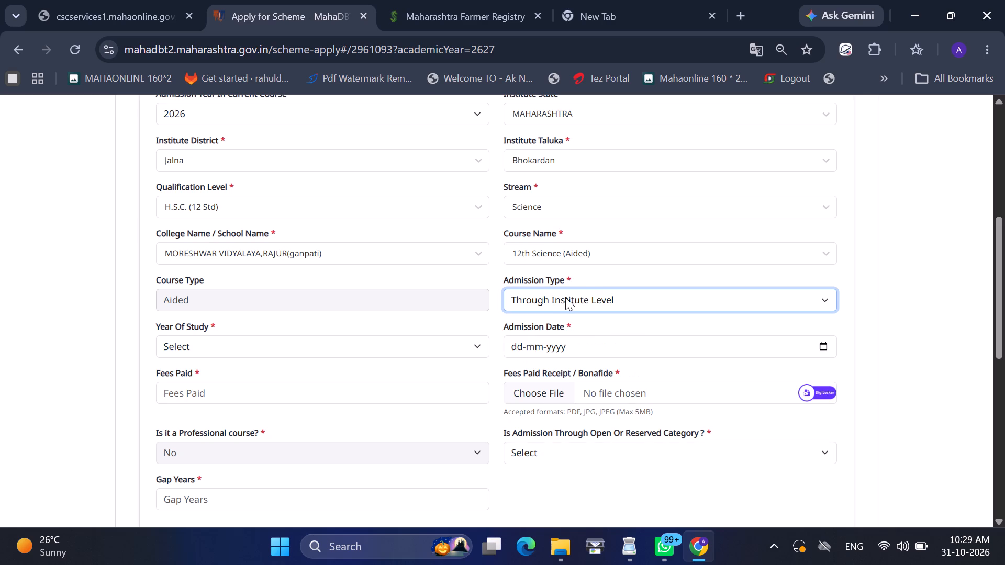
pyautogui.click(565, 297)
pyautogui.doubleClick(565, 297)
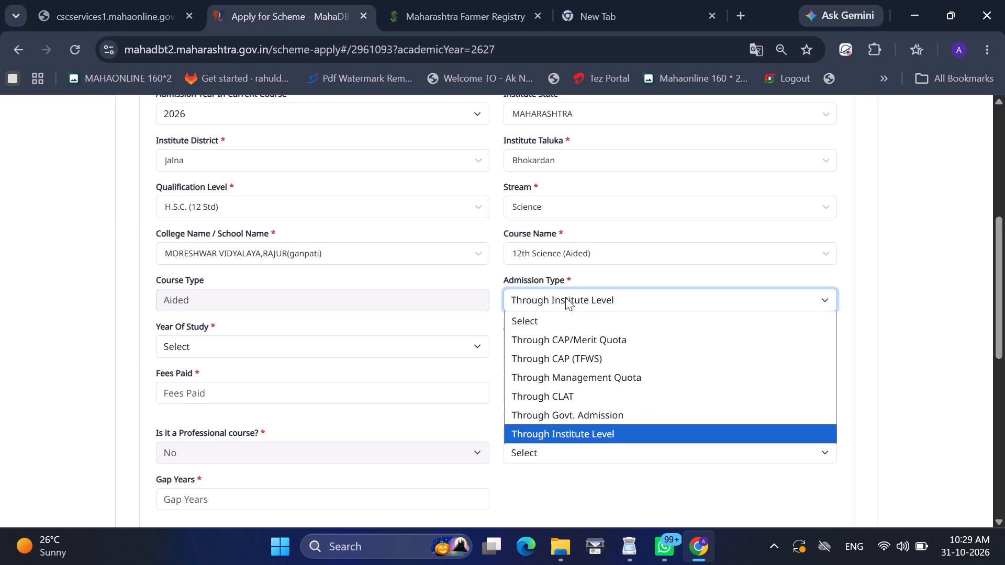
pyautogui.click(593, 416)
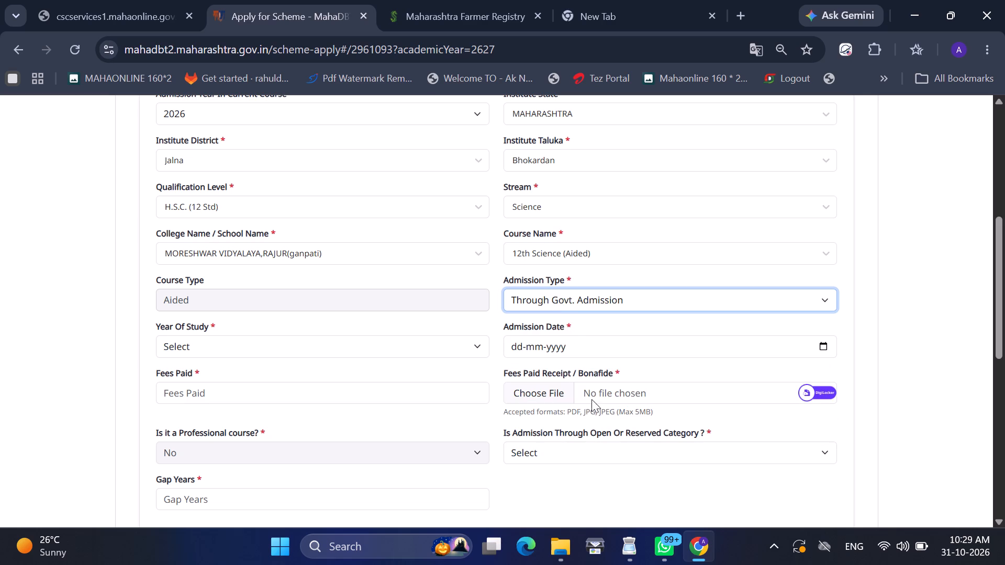
# Set the admission type to Through Management Quota.
pyautogui.click(542, 300)
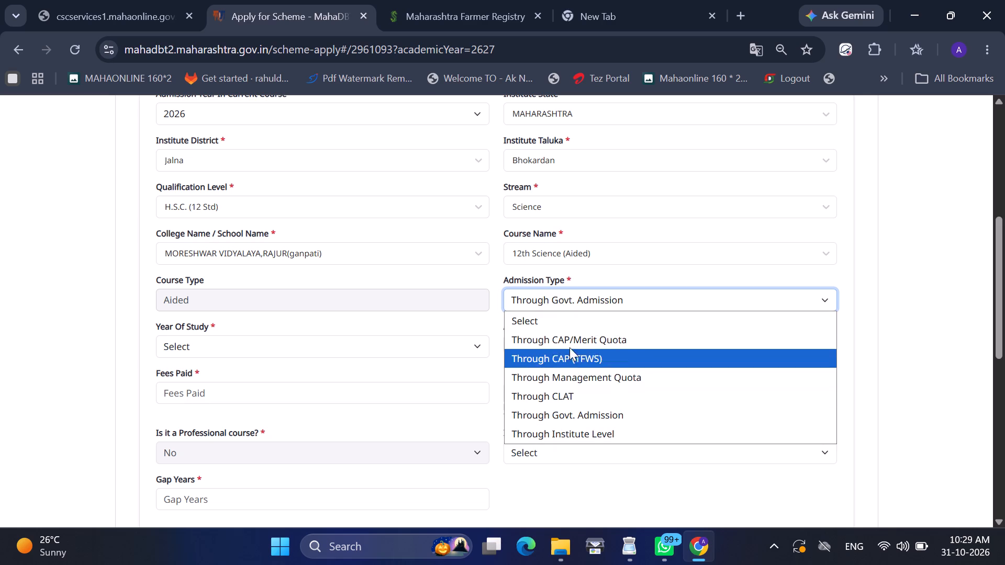
pyautogui.doubleClick(550, 291)
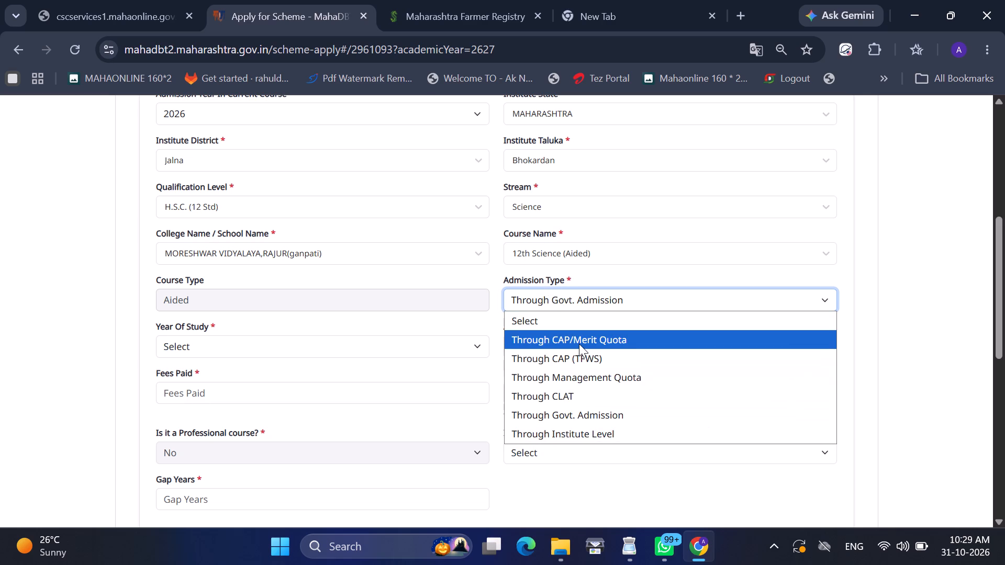
pyautogui.click(587, 372)
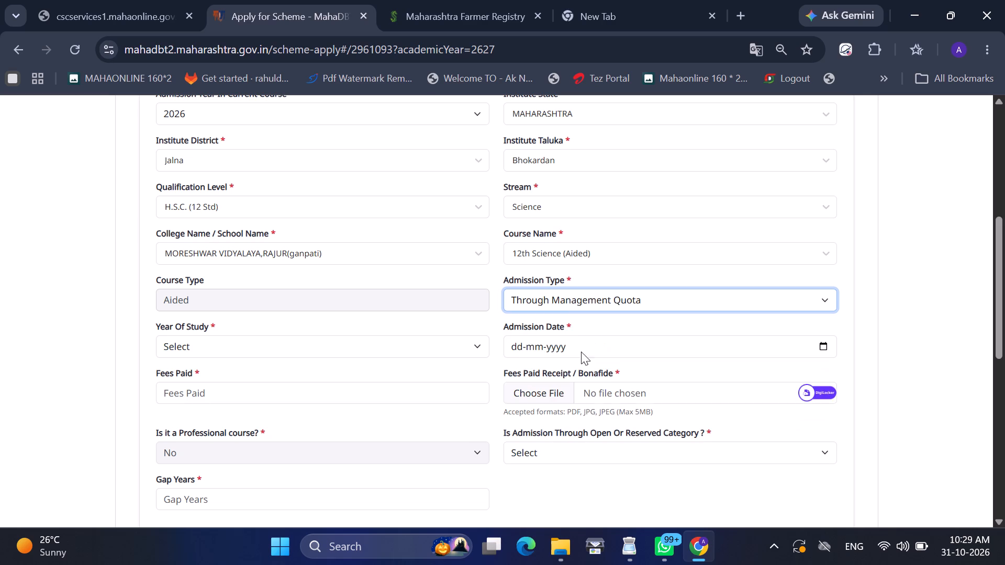
# Open the admission type choices again.
pyautogui.click(563, 304)
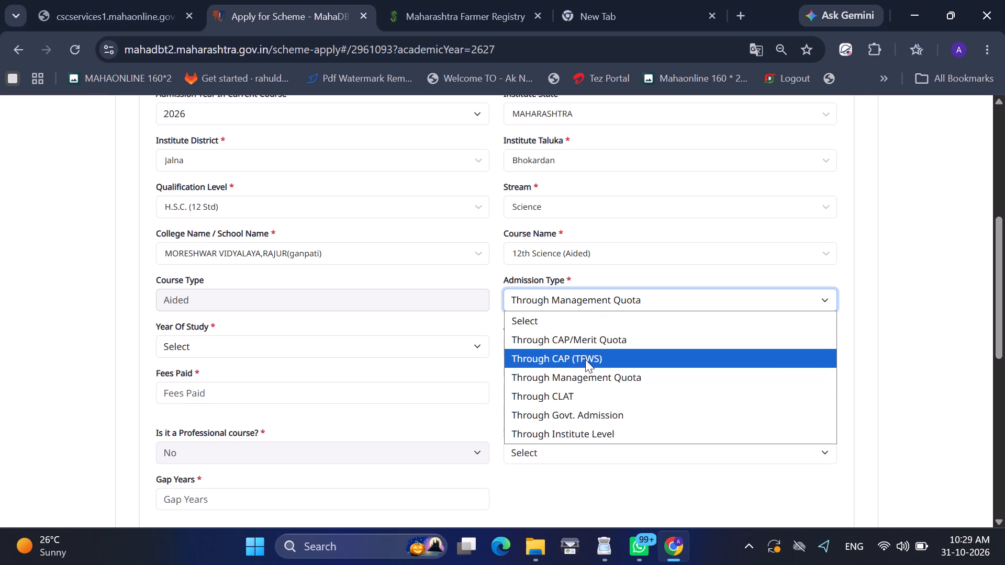
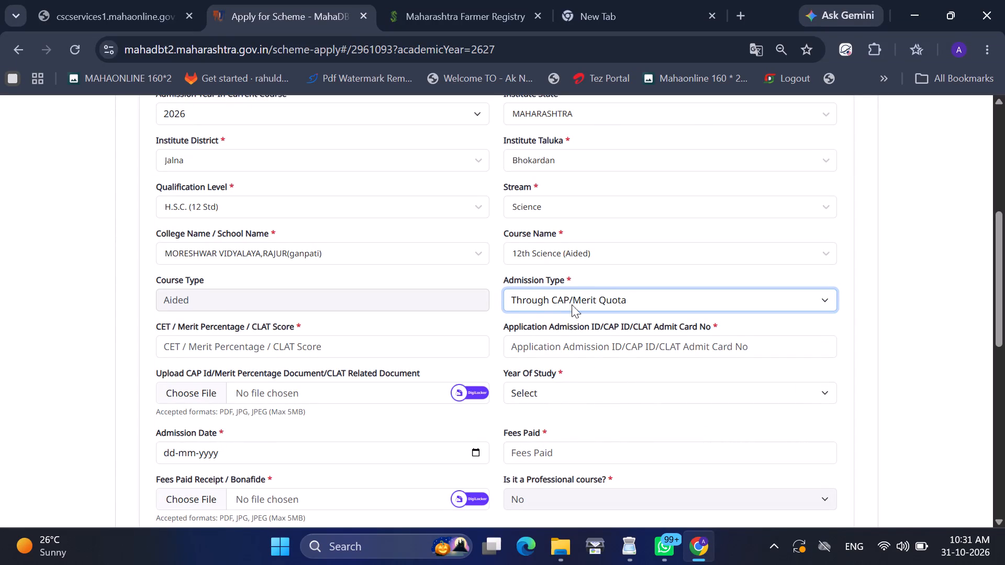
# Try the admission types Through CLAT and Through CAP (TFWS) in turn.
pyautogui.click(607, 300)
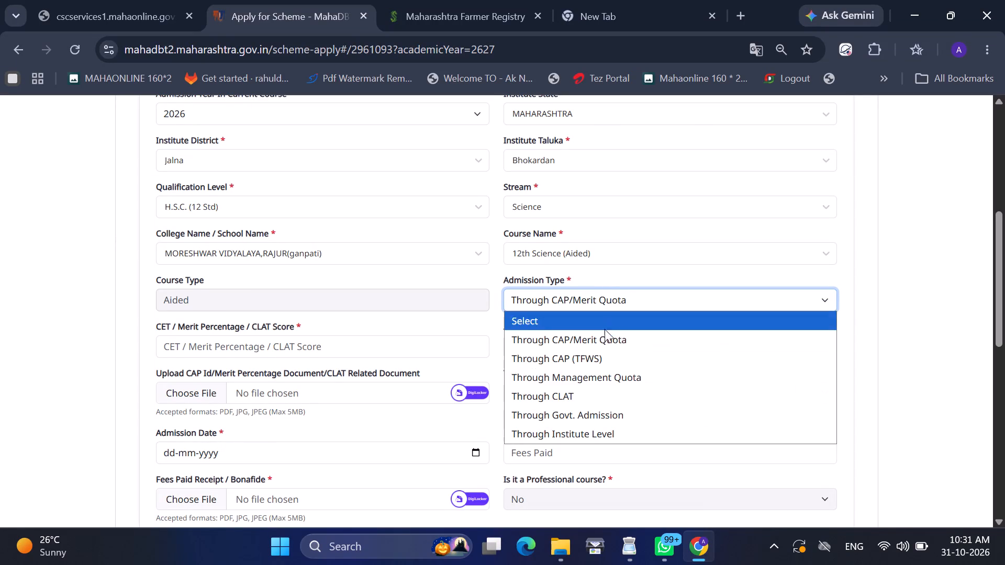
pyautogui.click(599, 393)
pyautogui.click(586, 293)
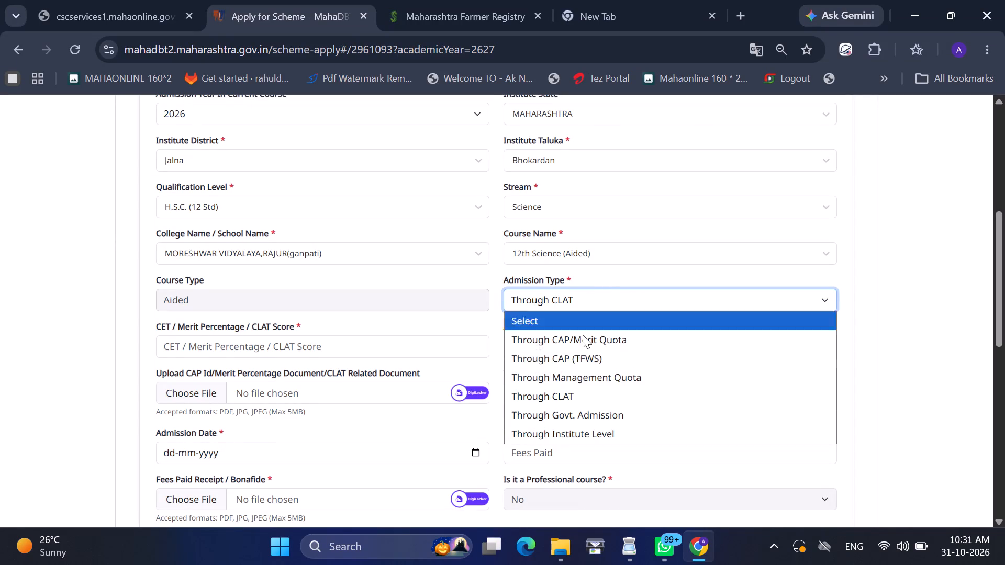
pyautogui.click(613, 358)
# Set the admission type to Through Institute Level.
pyautogui.click(560, 308)
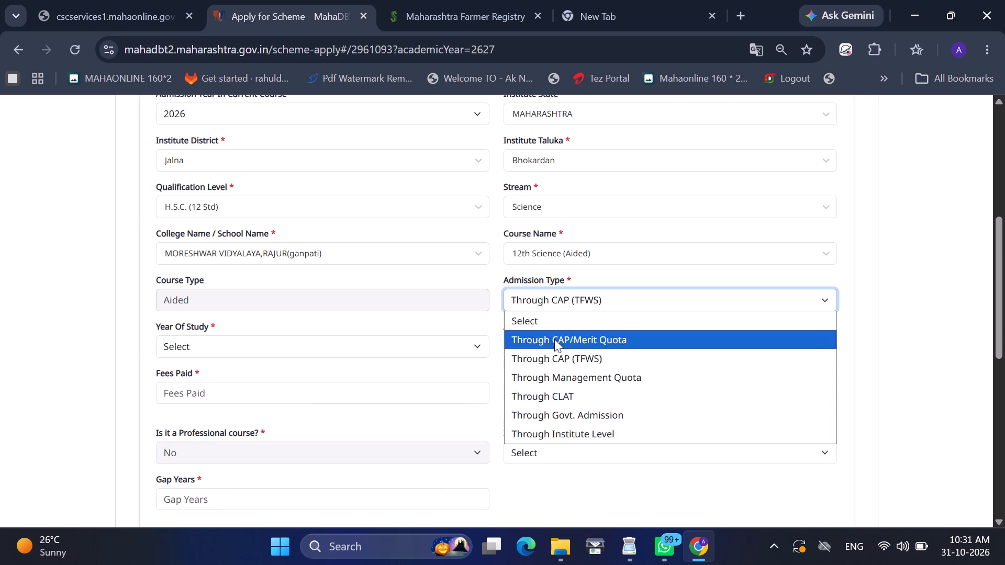
pyautogui.click(589, 432)
# Set the year of study to First Year.
pyautogui.click(304, 345)
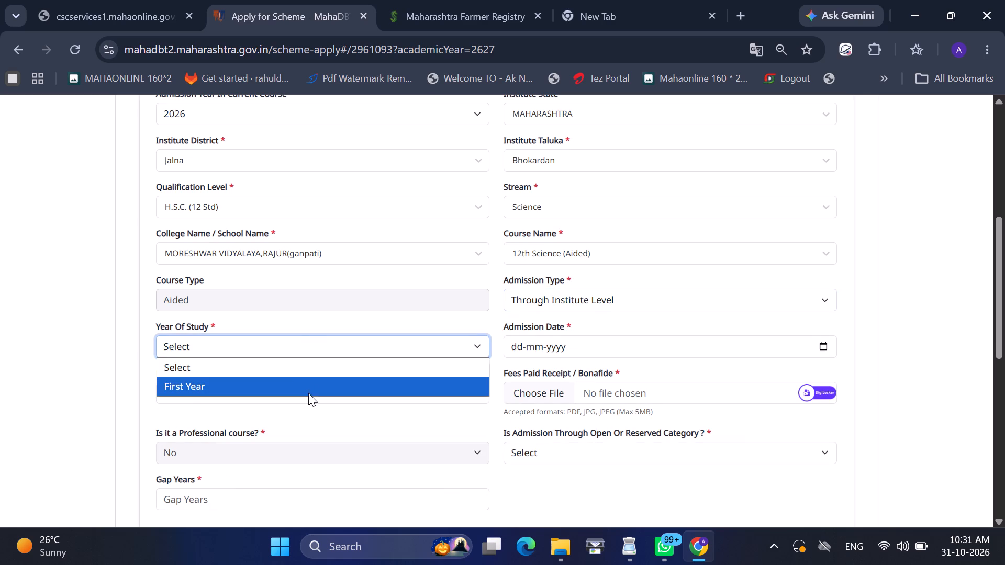
pyautogui.click(308, 393)
# Set the admission date to 15-06-2026.
pyautogui.click(520, 349)
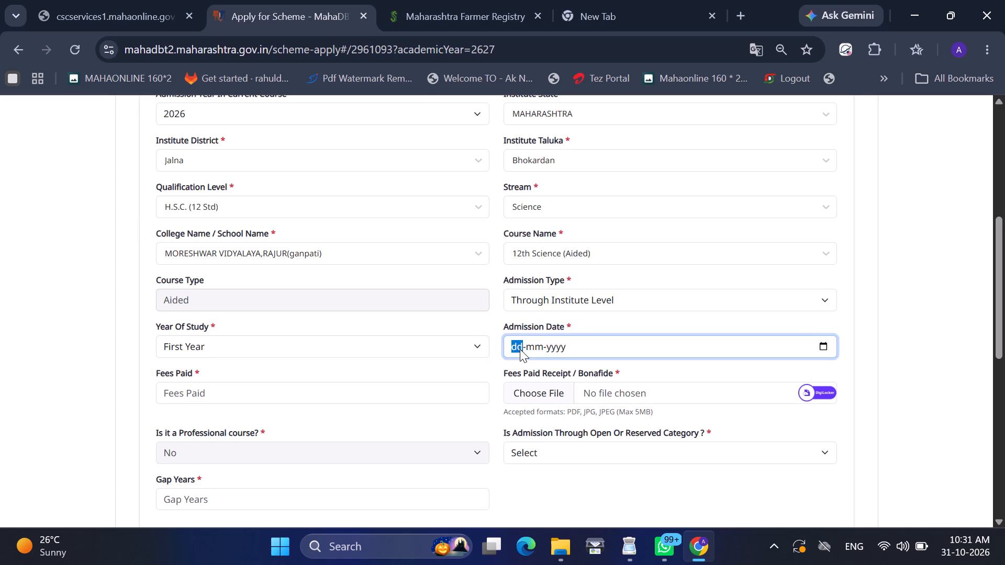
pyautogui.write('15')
pyautogui.scroll(1, 520, 349)
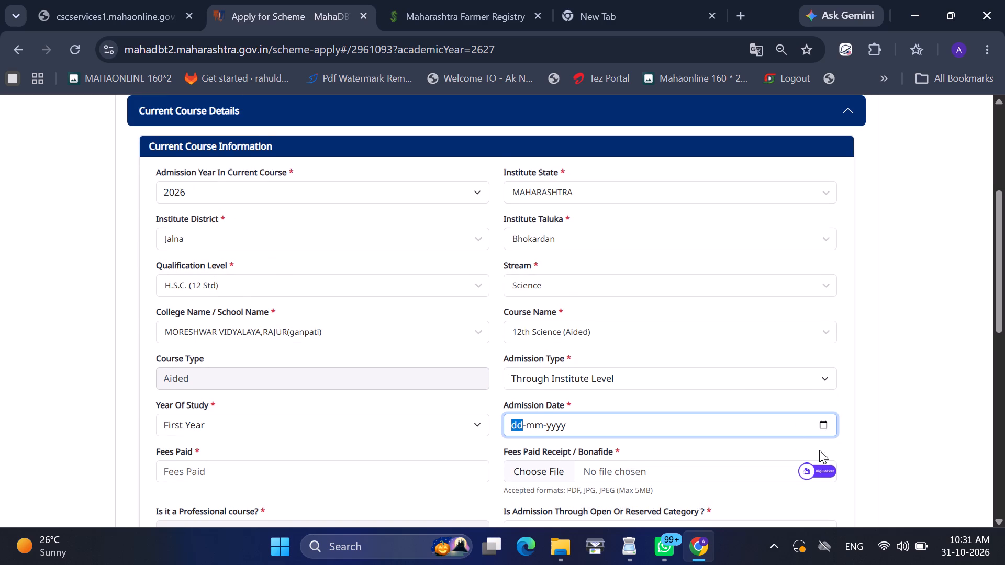
pyautogui.click(821, 427)
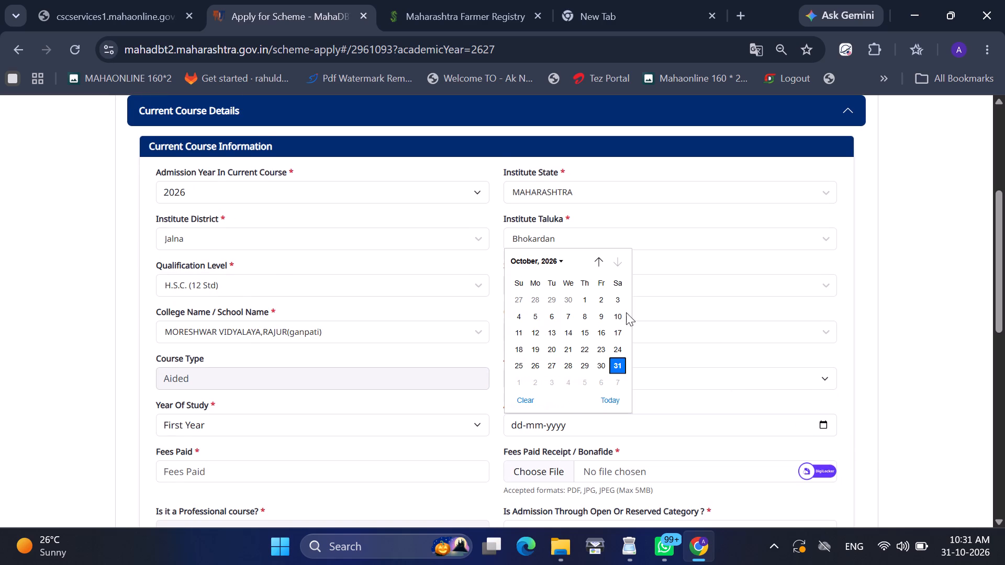
pyautogui.click(543, 264)
pyautogui.click(557, 377)
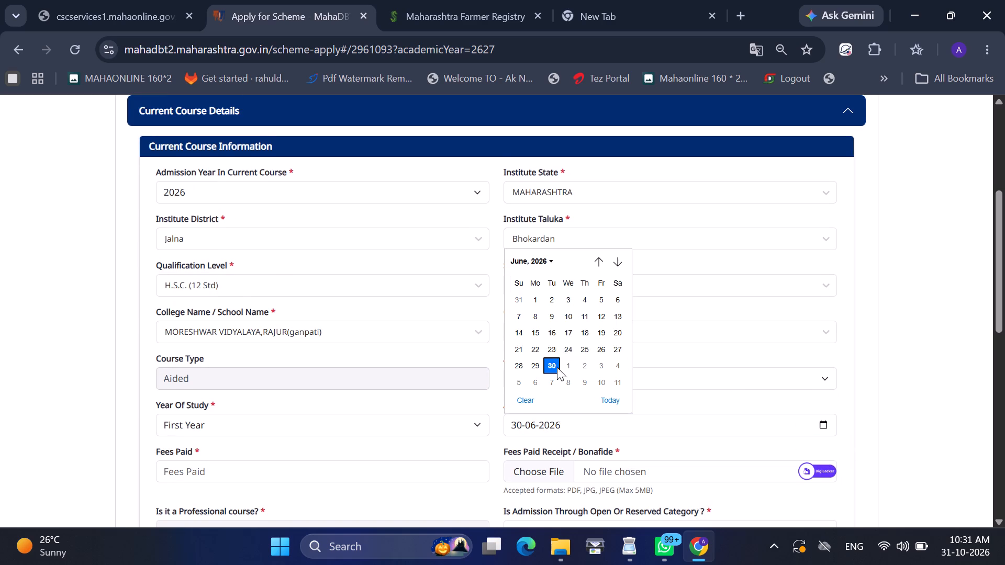
pyautogui.doubleClick(550, 337)
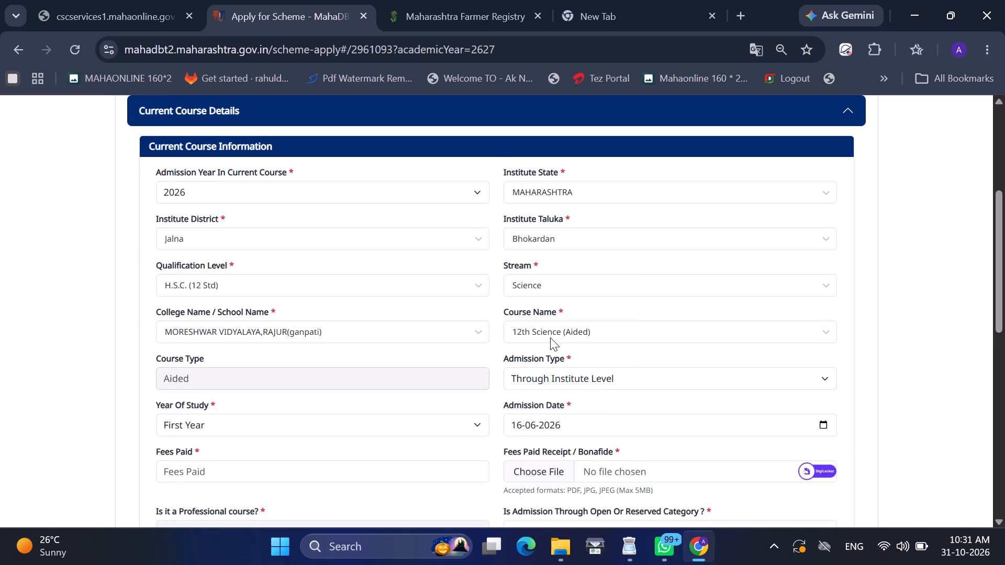
pyautogui.click(579, 427)
pyautogui.click(824, 420)
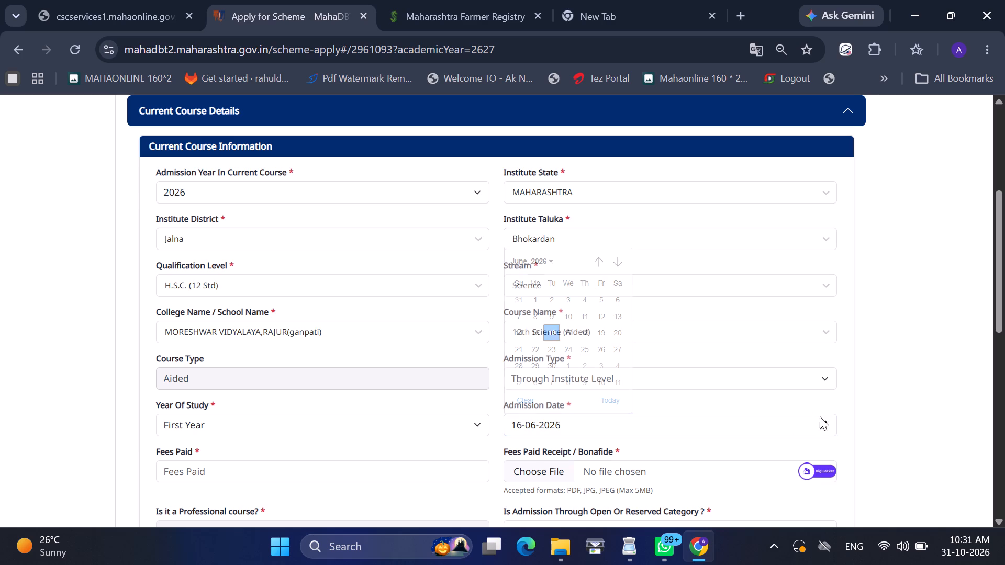
pyautogui.click(536, 332)
# Enter 0 as the fees paid and dismiss the message notification.
pyautogui.scroll(-2, 923, 360)
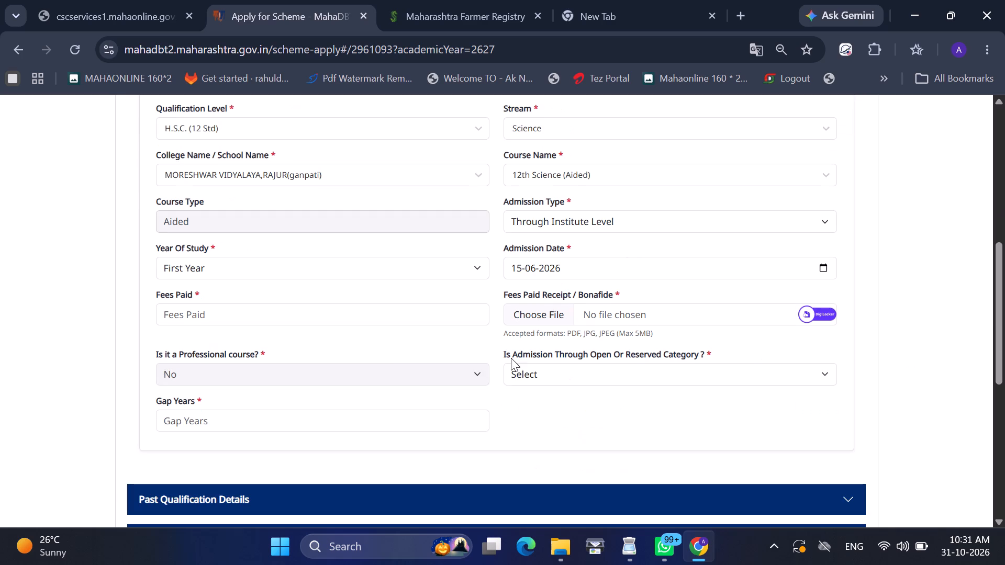
pyautogui.click(291, 322)
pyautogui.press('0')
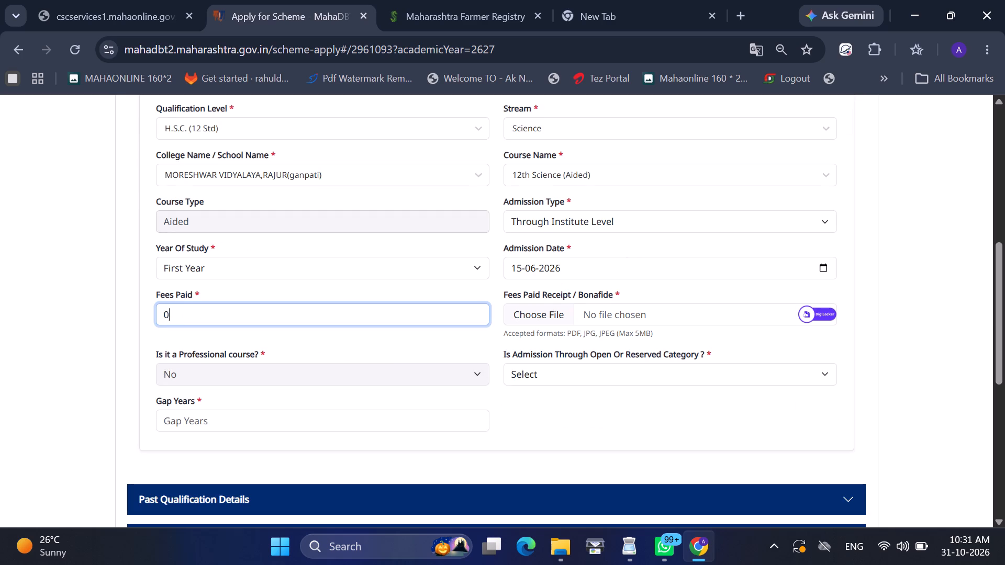
pyautogui.click(921, 312)
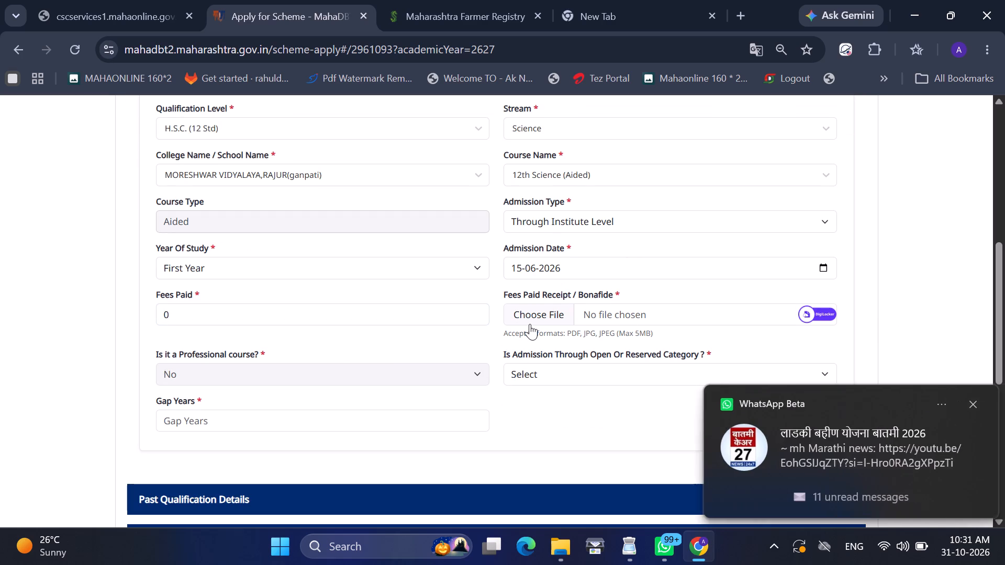
pyautogui.click(968, 405)
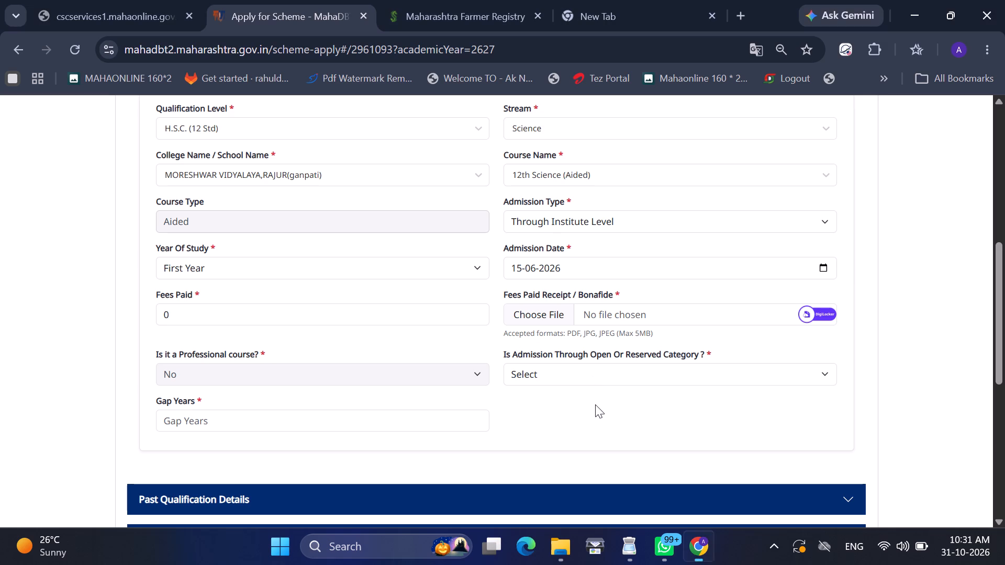
# Set the open or reserved admission category to Reserved.
pyautogui.scroll(1, 605, 383)
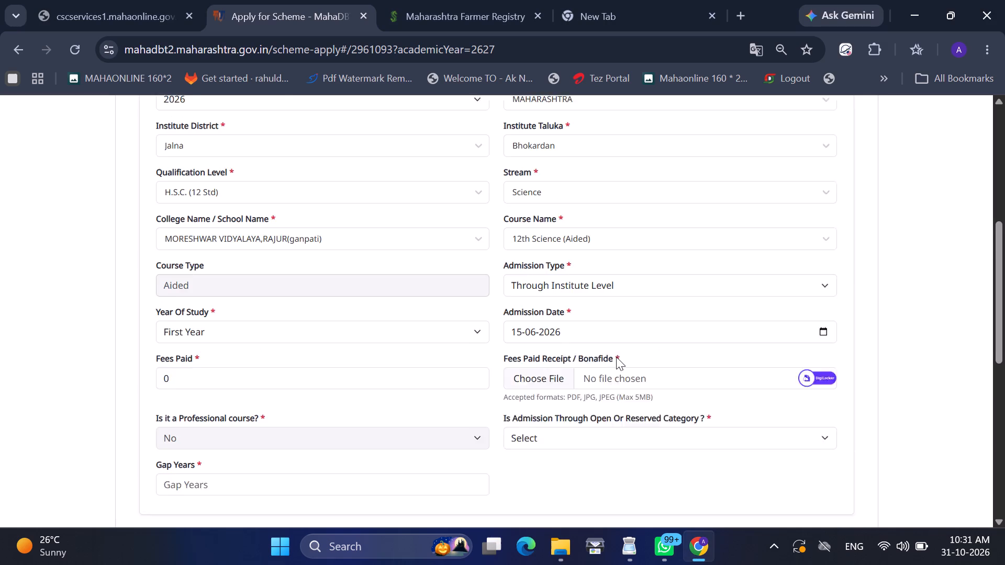
pyautogui.scroll(-1, 616, 357)
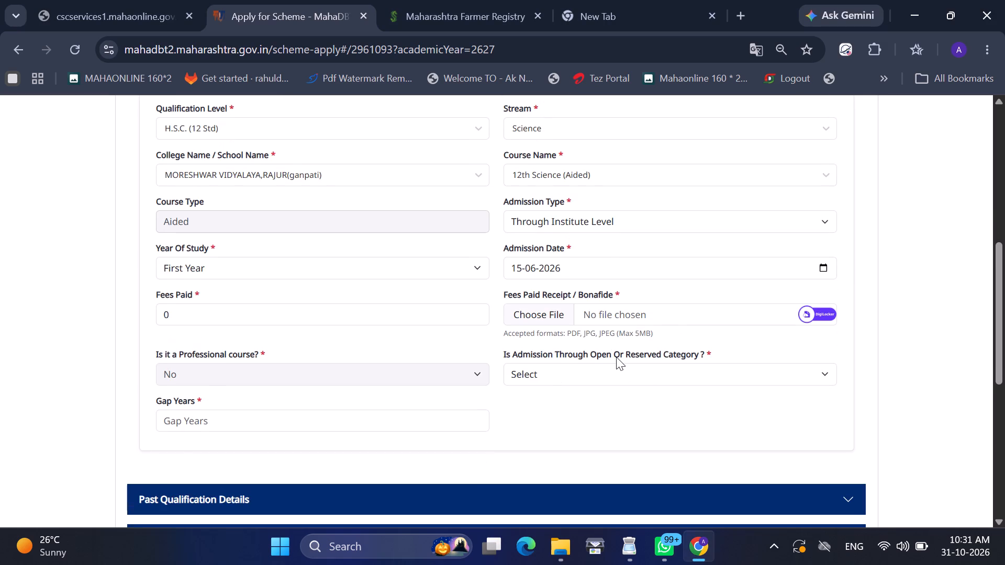
pyautogui.click(594, 370)
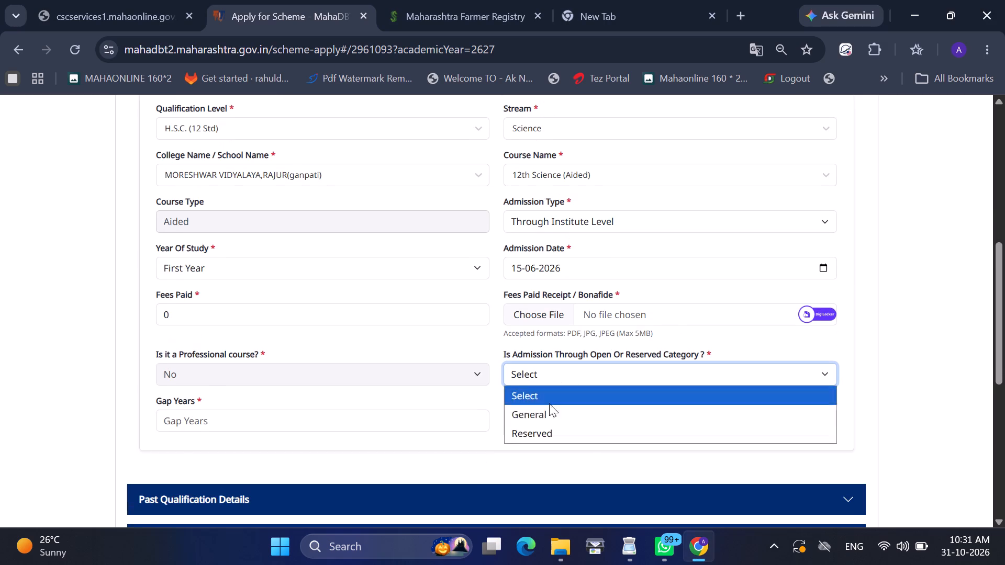
pyautogui.click(559, 434)
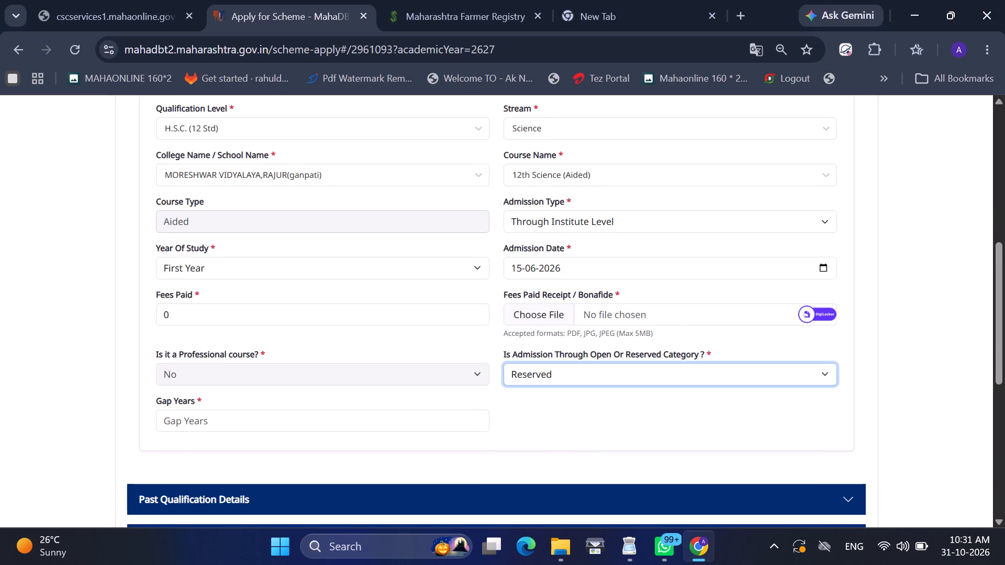
# Enter 0 as the number of gap years.
pyautogui.click(253, 421)
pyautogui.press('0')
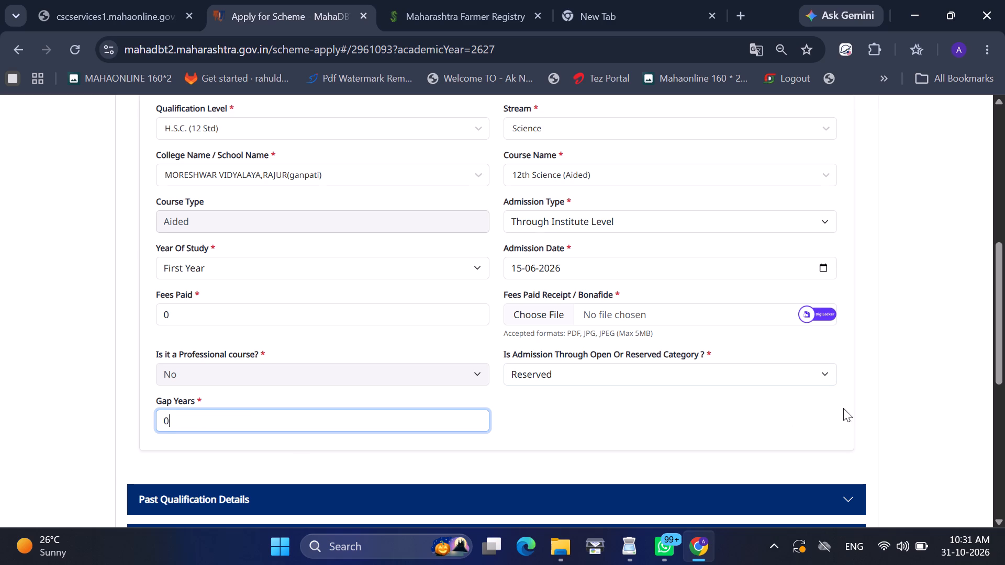
pyautogui.click(877, 391)
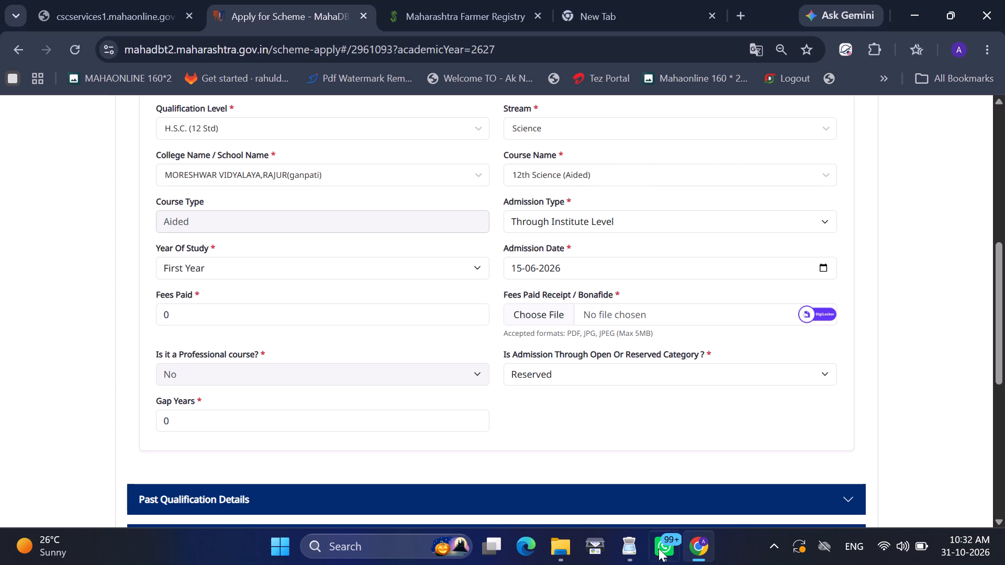
# Connect the computer to the printer's Wi-Fi network DIRECT-F4-HP 4104dw LJ.
pyautogui.click(892, 545)
pyautogui.click(791, 257)
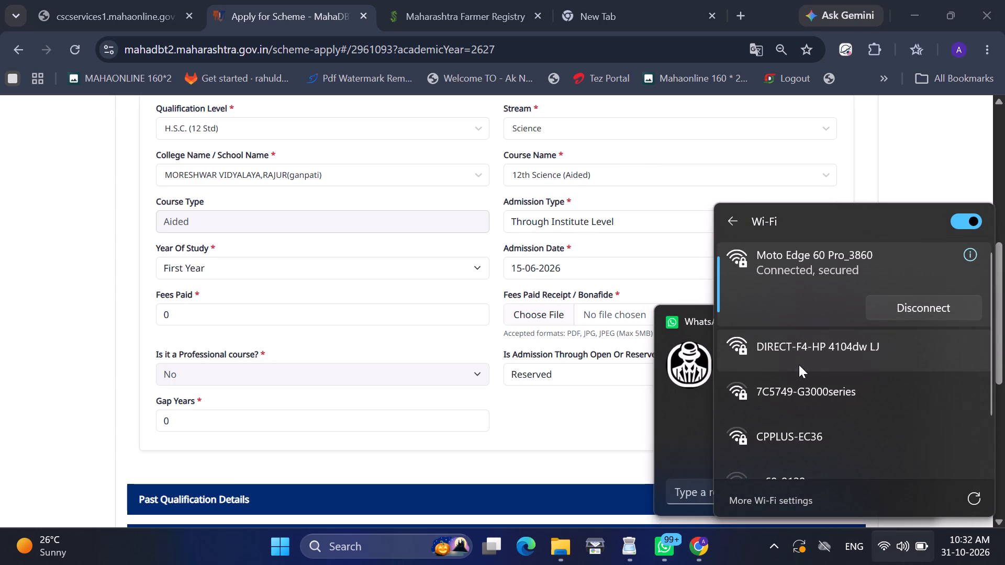
pyautogui.click(809, 355)
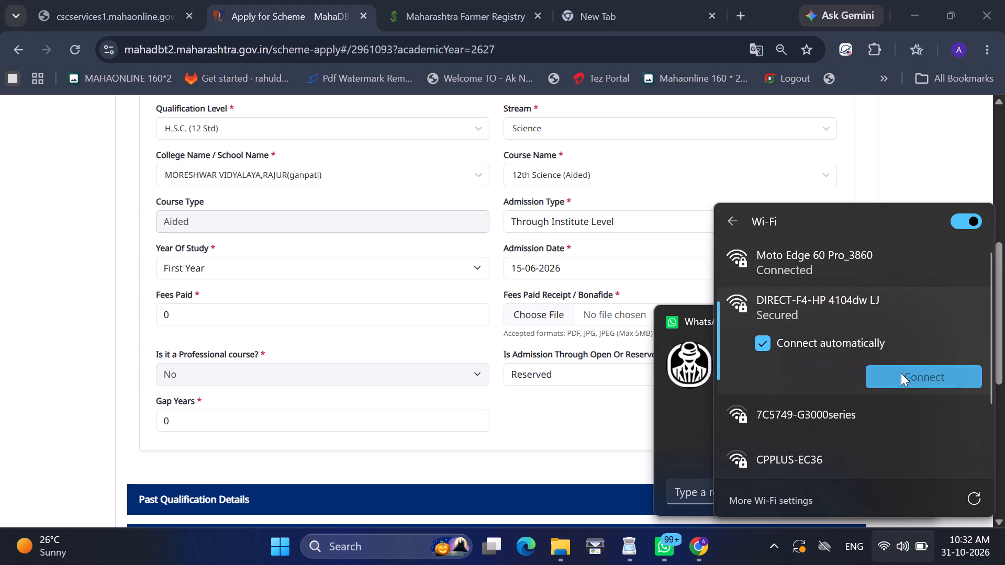
pyautogui.click(901, 373)
pyautogui.click(527, 446)
# Switch to NAPS2 and delete the previously scanned certificate page.
pyautogui.click(637, 540)
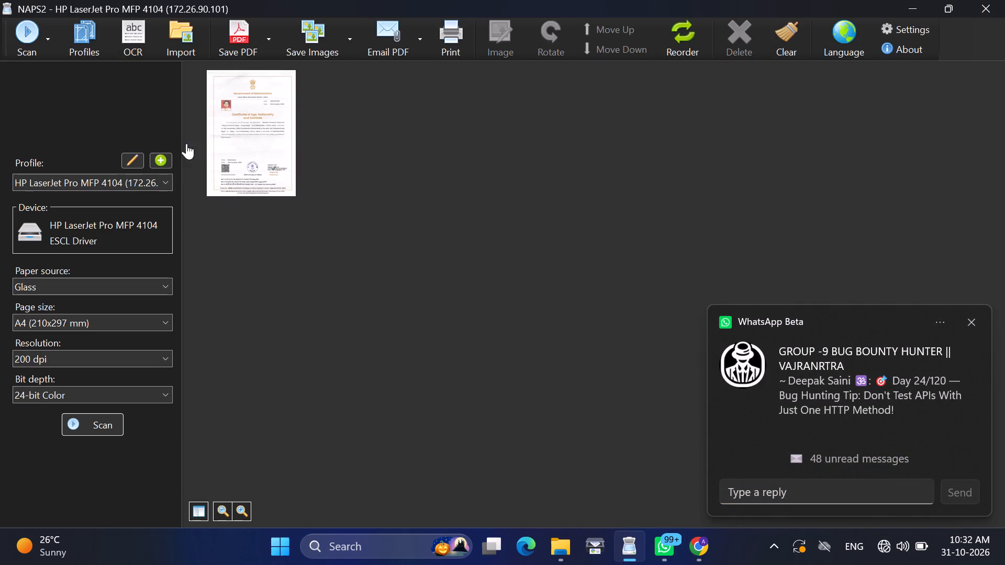
pyautogui.click(252, 102)
pyautogui.click(743, 38)
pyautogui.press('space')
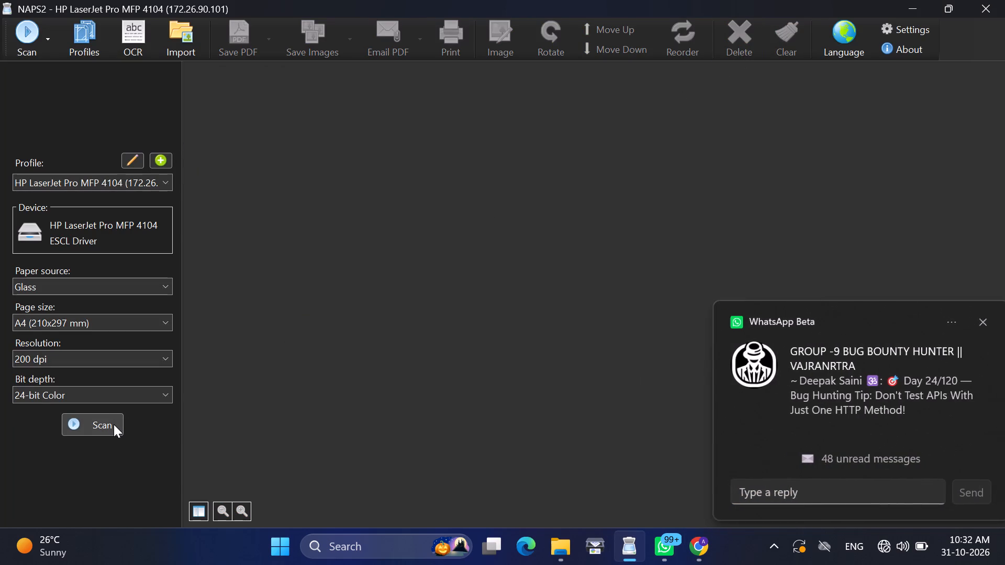
# Scan the bonafide certificate from the glass with the HP LaserJet Pro MFP 4104 profile.
pyautogui.click(113, 425)
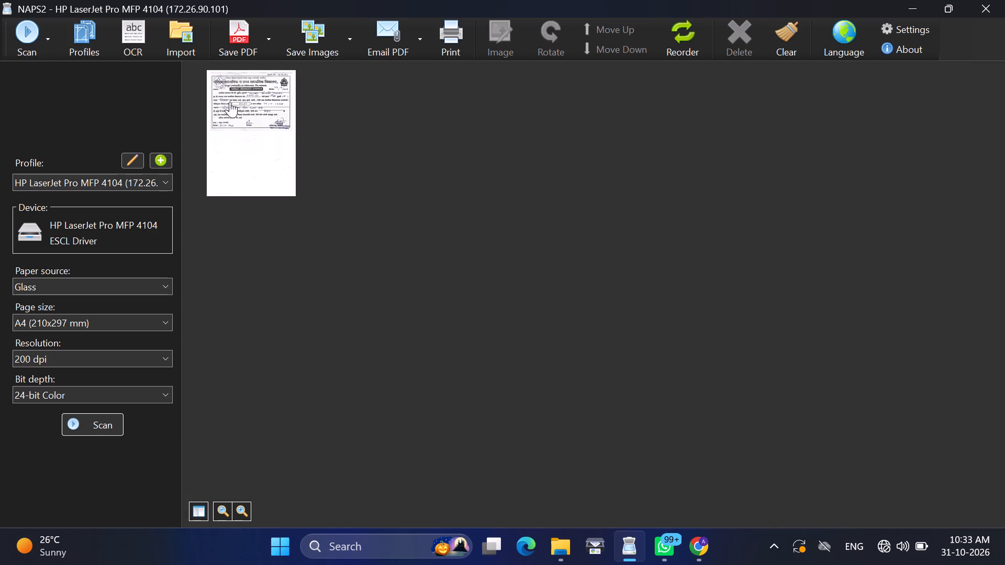
# In NAPS2, save the scanned bonafide certificate as a PDF named "navkar bonafide".
pyautogui.click(236, 41)
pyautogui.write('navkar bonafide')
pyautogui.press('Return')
# Reconnect the computer to the Moto Edge 60 Pro_3860 Wi-Fi network and return to the scholarship form in Chrome.
pyautogui.click(884, 552)
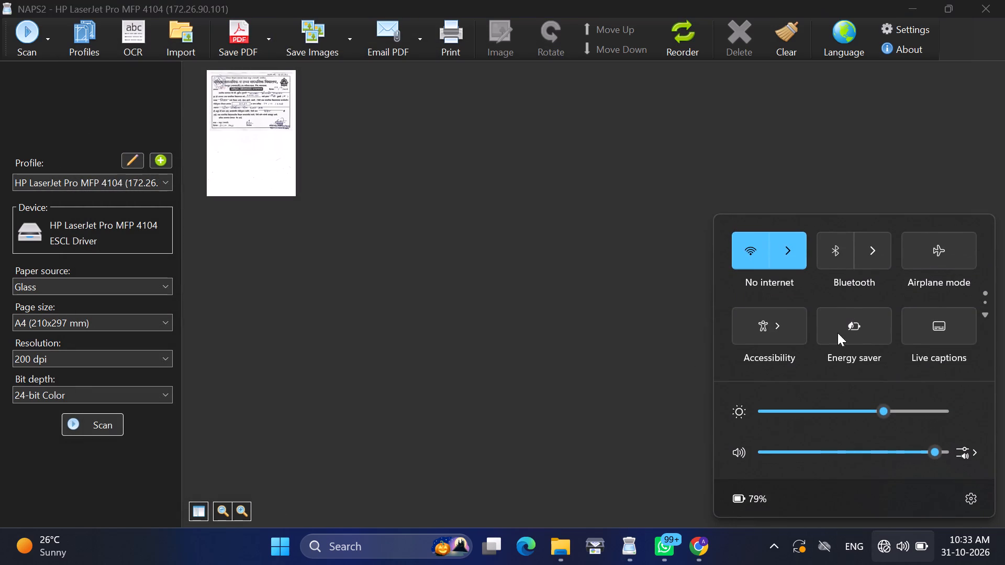
pyautogui.click(799, 247)
pyautogui.click(778, 254)
pyautogui.click(835, 351)
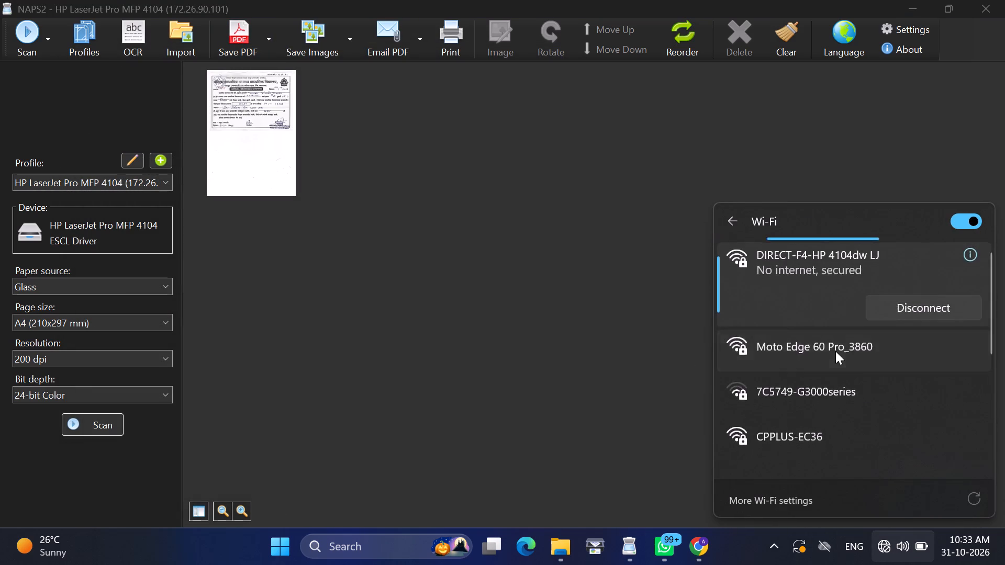
pyautogui.click(922, 383)
pyautogui.click(705, 549)
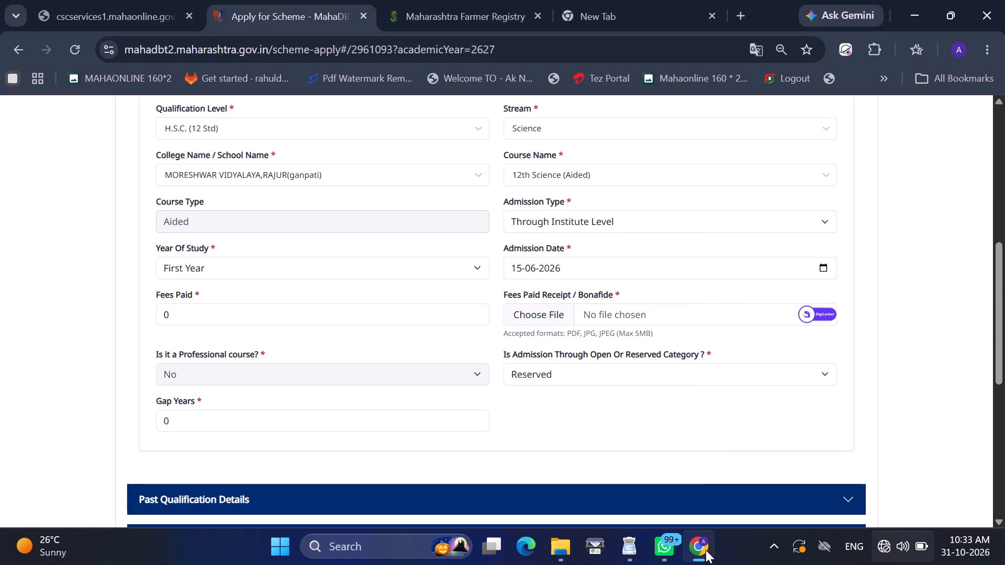
# In File Explorer, copy navkar bonafide.pdf from New Volume (E:) and return to the scholarship form.
pyautogui.click(532, 561)
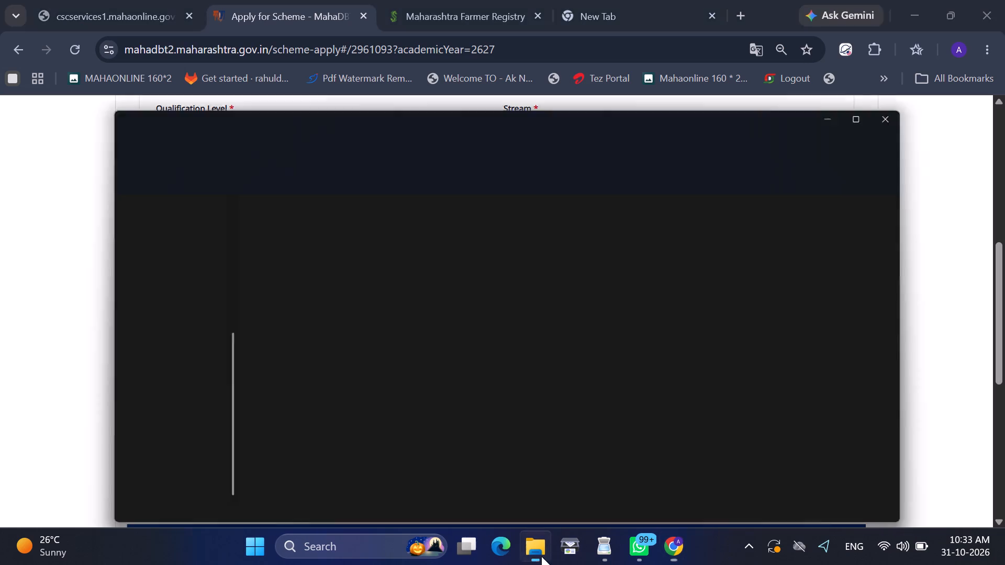
pyautogui.click(133, 411)
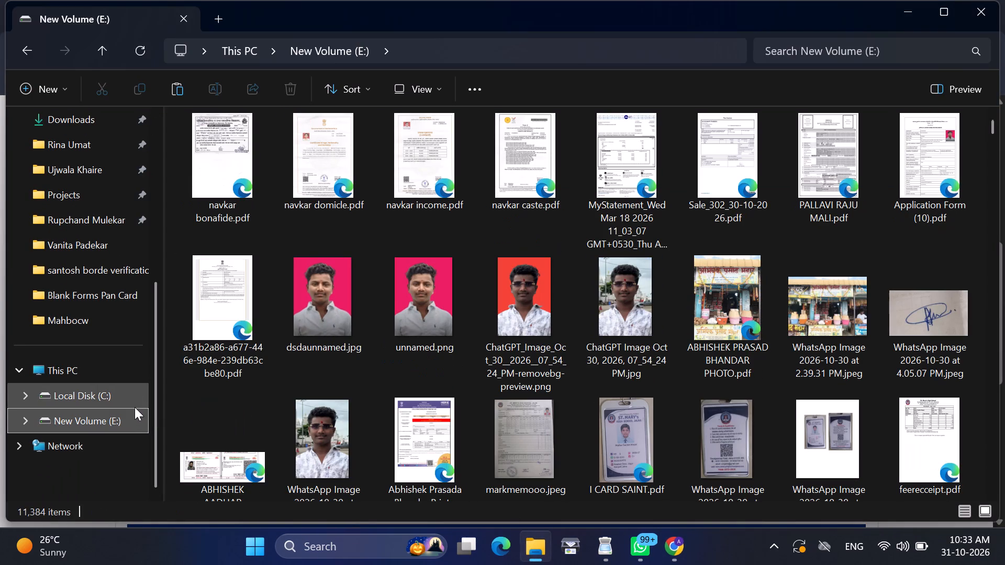
pyautogui.click(222, 172)
pyautogui.hotkey('ctrl', 'c')
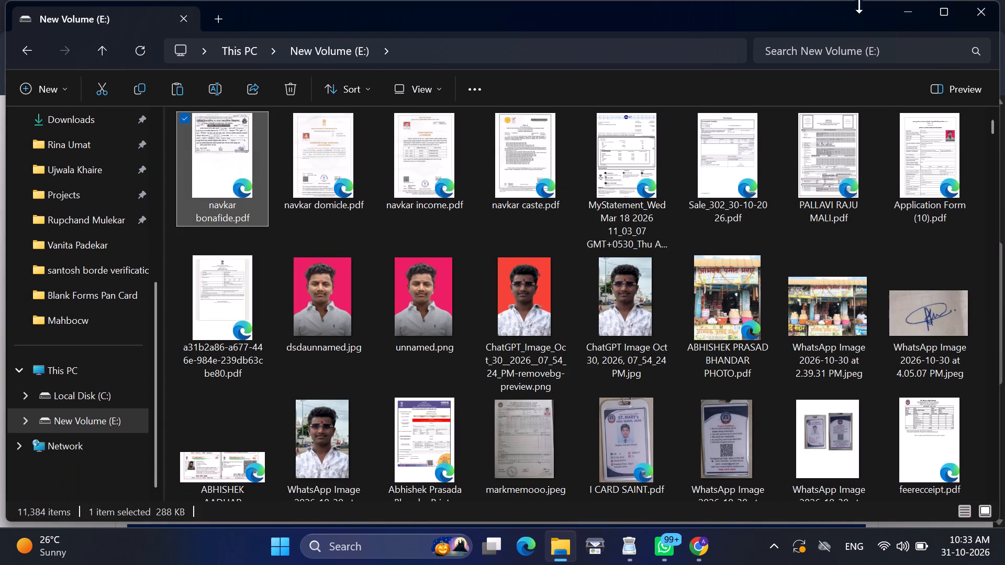
pyautogui.click(906, 17)
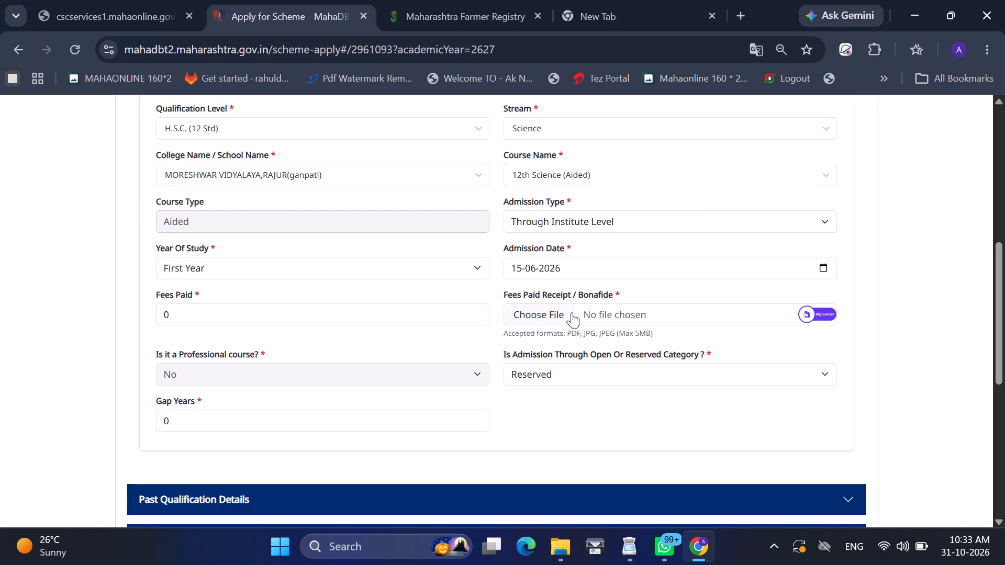
# Back in the Chrome application form, attach hpi_3069.pdf as the Fees Paid Receipt / Bonafide document.
pyautogui.click(572, 312)
pyautogui.hotkey('ctrl', 'v')
pyautogui.click(338, 318)
# Agree to the additional declaration, save the scheme application as a draft and dismiss the confirmation.
pyautogui.scroll(-2, 568, 390)
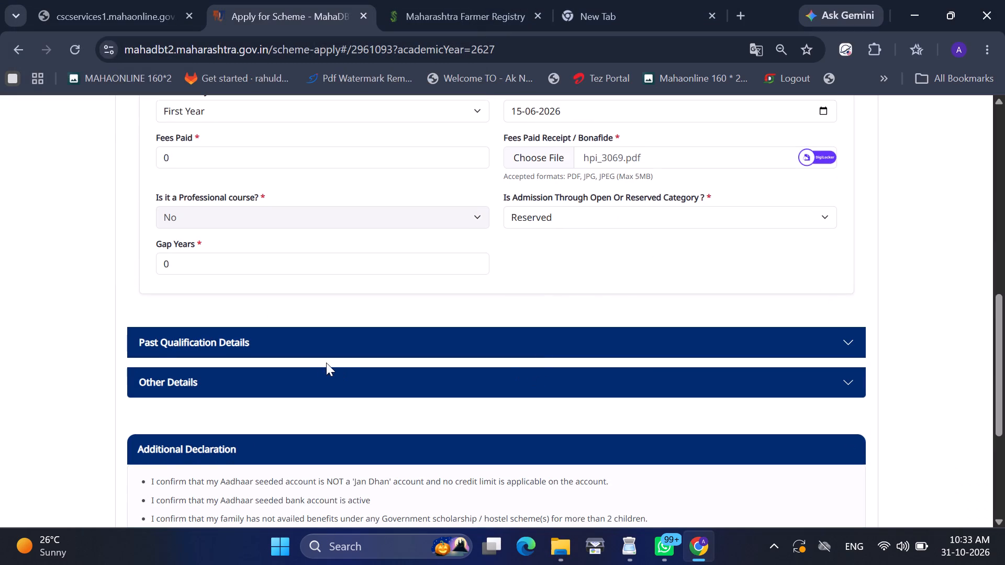
pyautogui.scroll(-5, 819, 415)
pyautogui.scroll(-1, 756, 467)
pyautogui.click(625, 457)
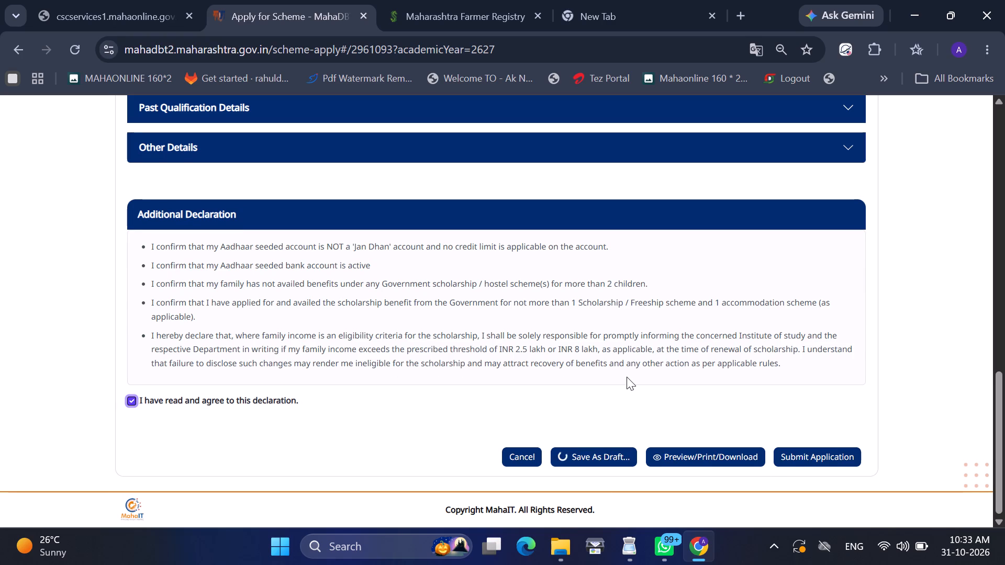
pyautogui.scroll(1, 627, 377)
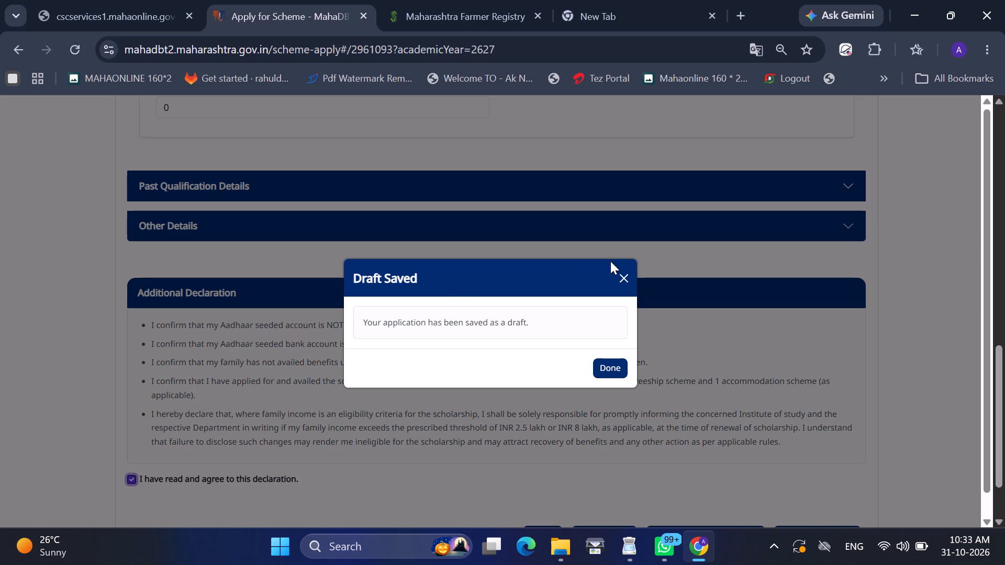
pyautogui.click(634, 276)
pyautogui.click(627, 275)
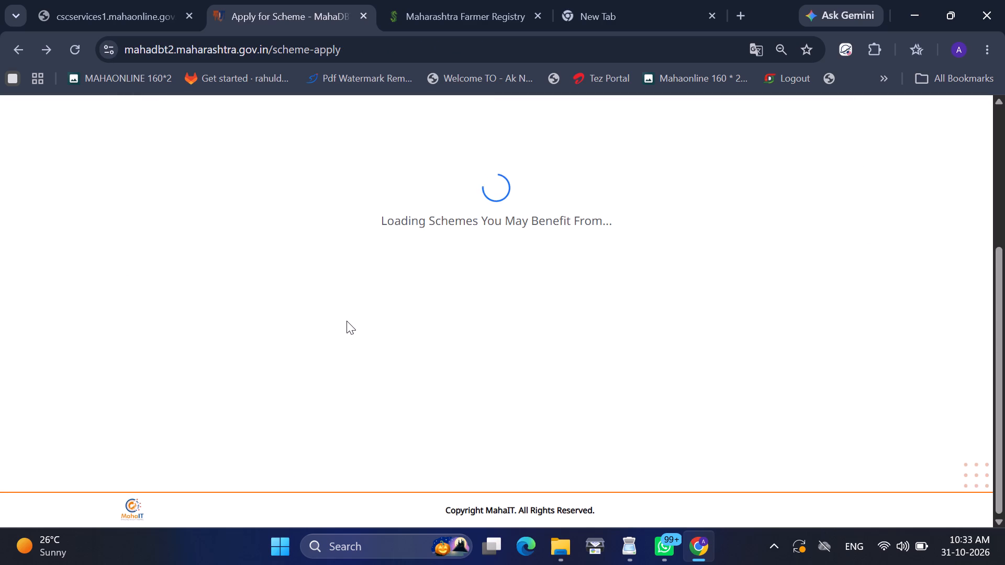
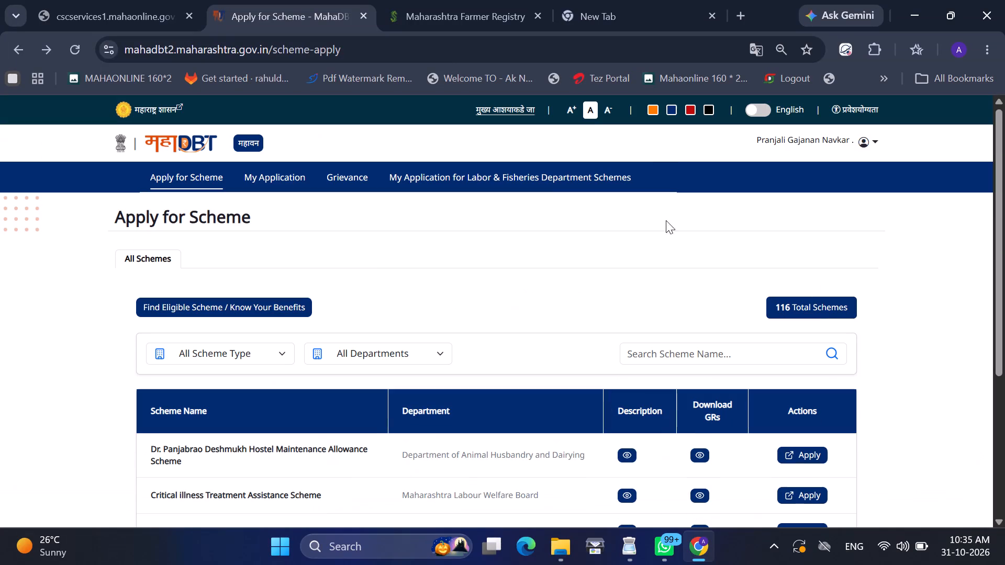
# Reopen the draft application for the Post Matric Scholarship Scheme (Government Of India).
pyautogui.scroll(-4, 228, 254)
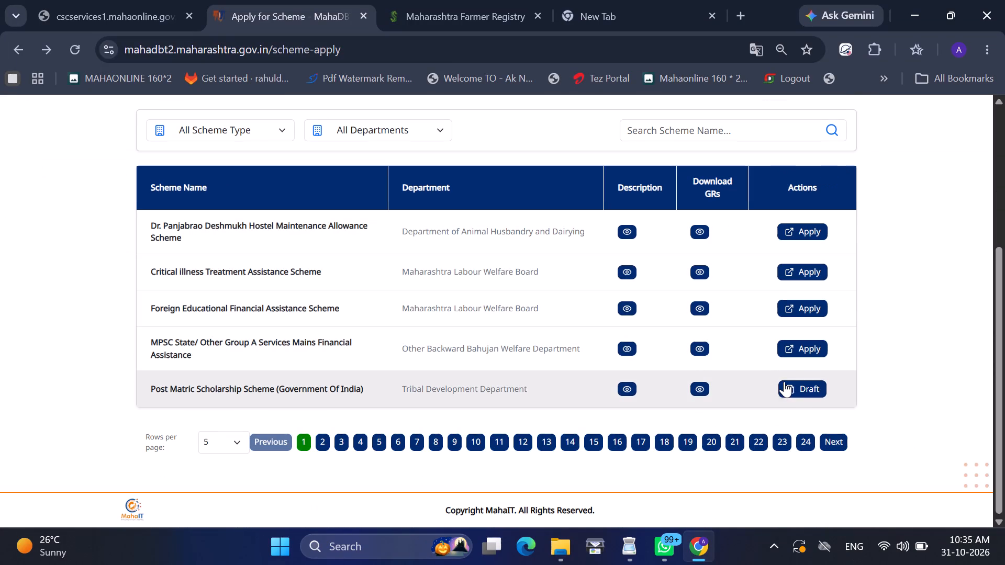
pyautogui.click(799, 387)
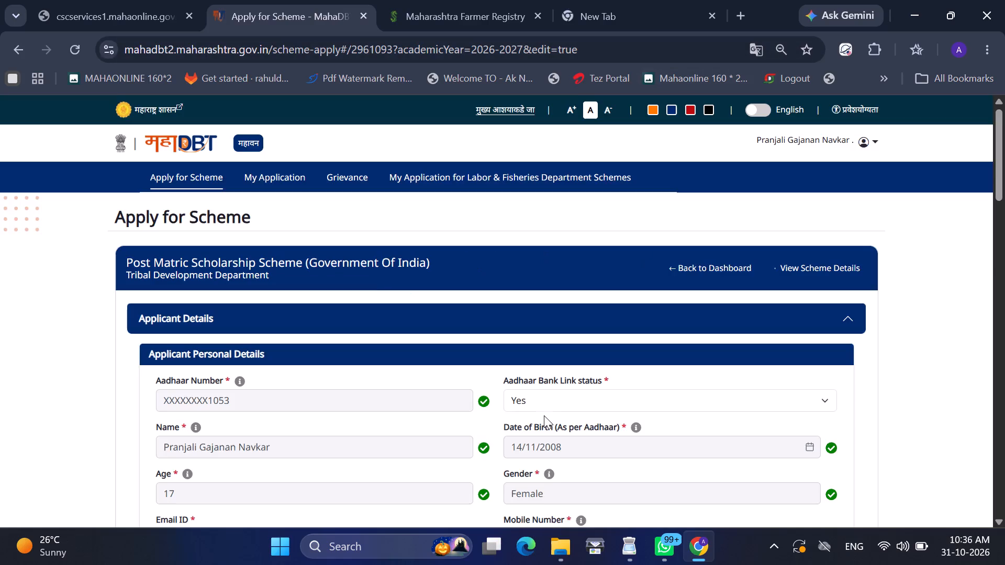
# Expand Past Qualification Details and set Yes for the previous school or college being in Maharashtra.
pyautogui.scroll(-14, 544, 415)
pyautogui.scroll(-6, 464, 368)
pyautogui.scroll(2, 426, 336)
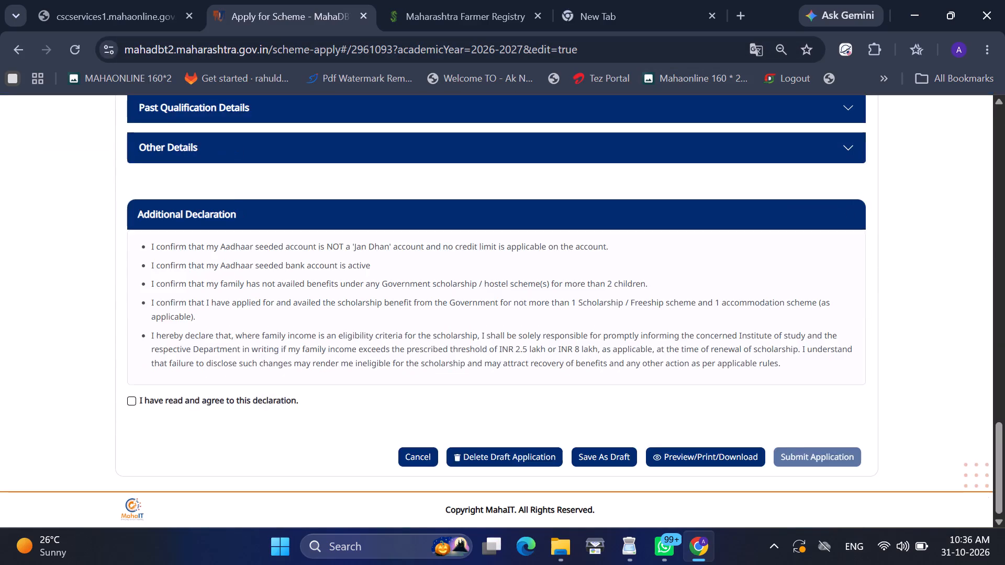
pyautogui.scroll(2, 426, 335)
pyautogui.scroll(2, 348, 359)
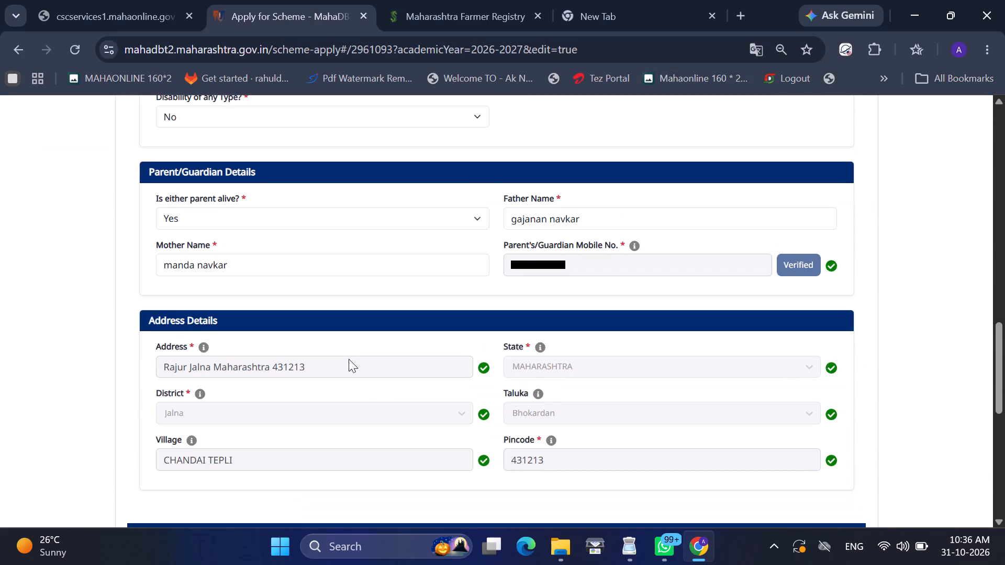
pyautogui.scroll(5, 349, 359)
pyautogui.scroll(-7, 349, 359)
pyautogui.click(305, 370)
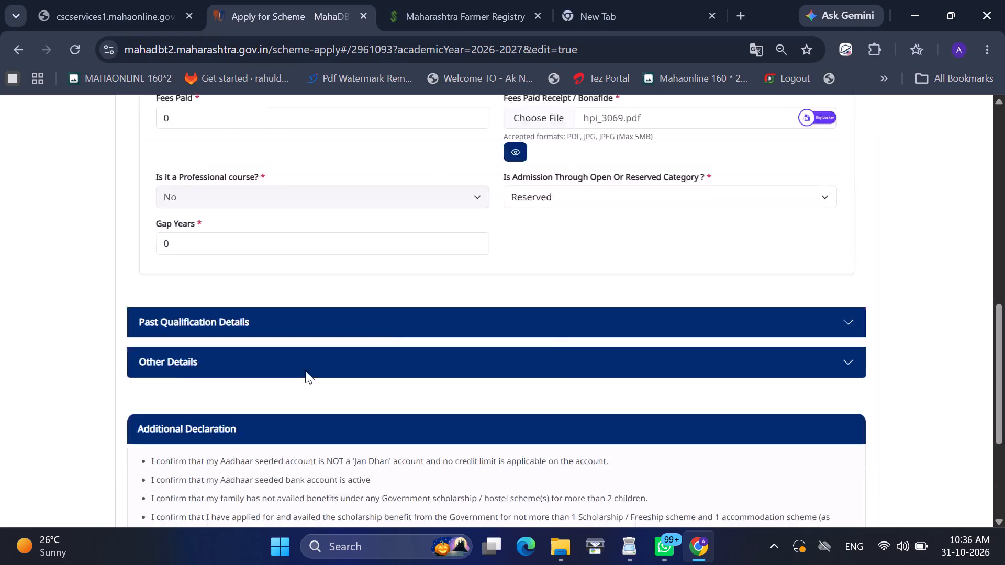
pyautogui.scroll(-3, 610, 254)
pyautogui.scroll(-3, 304, 378)
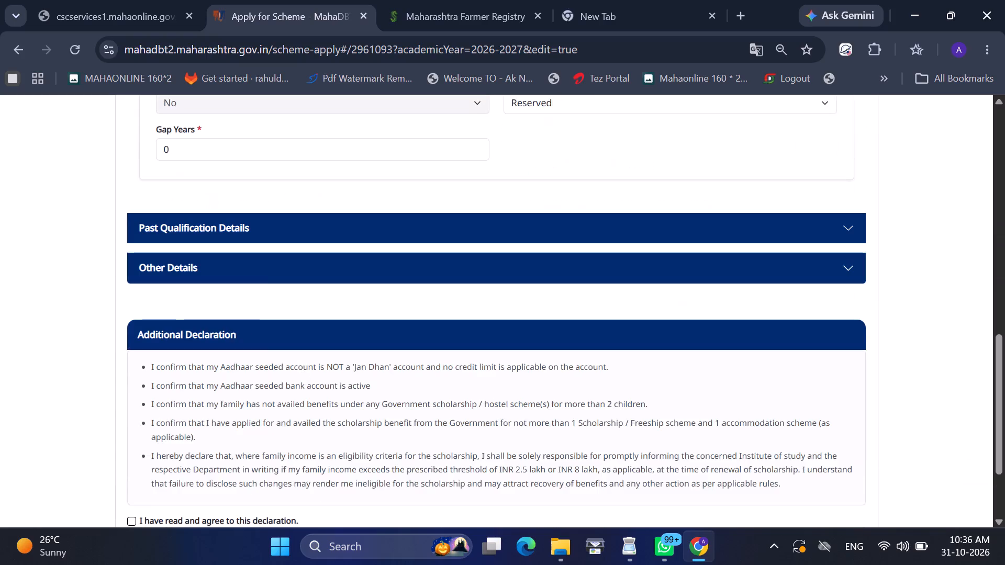
pyautogui.click(245, 198)
pyautogui.click(230, 244)
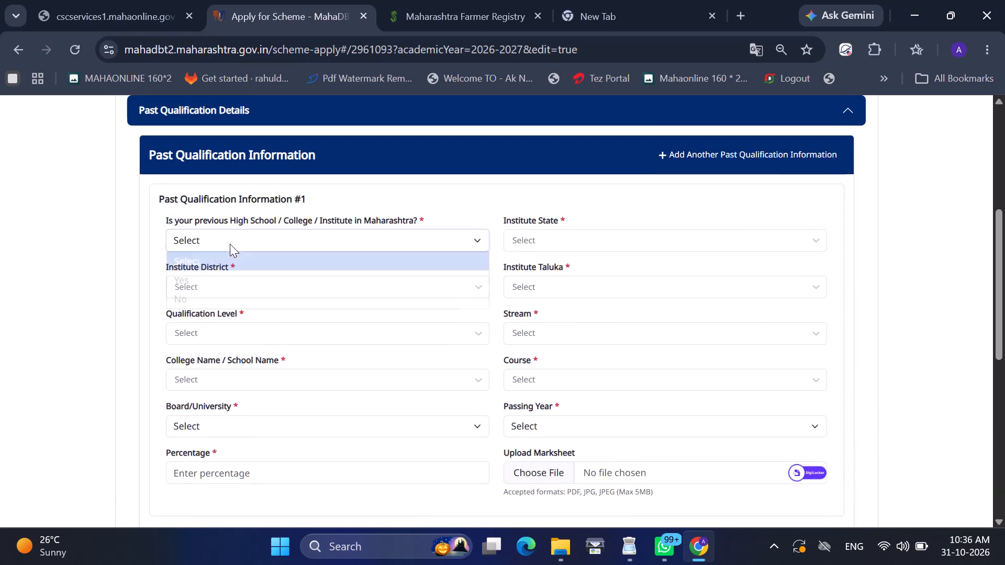
pyautogui.moveTo(232, 270); pyautogui.dragTo(237, 275)
# Set the past institute's district to Jalna and its taluka to Bhokardan.
pyautogui.scroll(-2, 252, 325)
pyautogui.scroll(3, 252, 325)
pyautogui.scroll(-1, 285, 323)
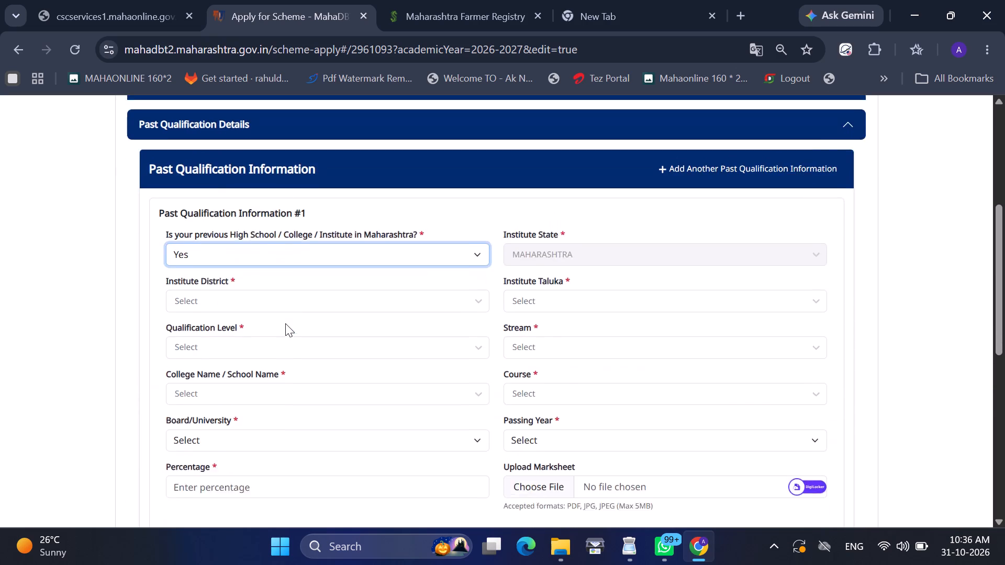
pyautogui.scroll(-2, 285, 323)
pyautogui.scroll(2, 289, 322)
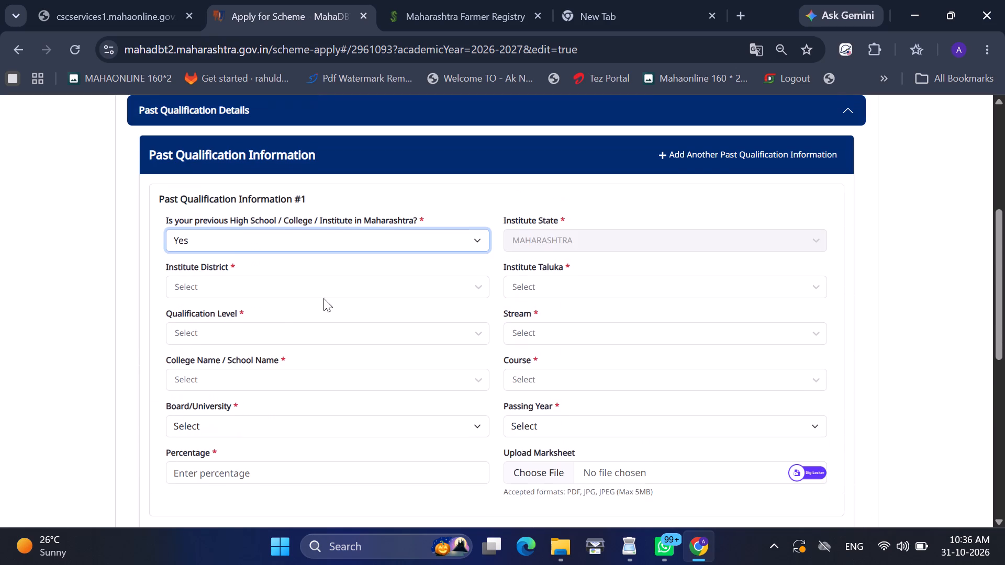
pyautogui.click(539, 248)
pyautogui.click(397, 272)
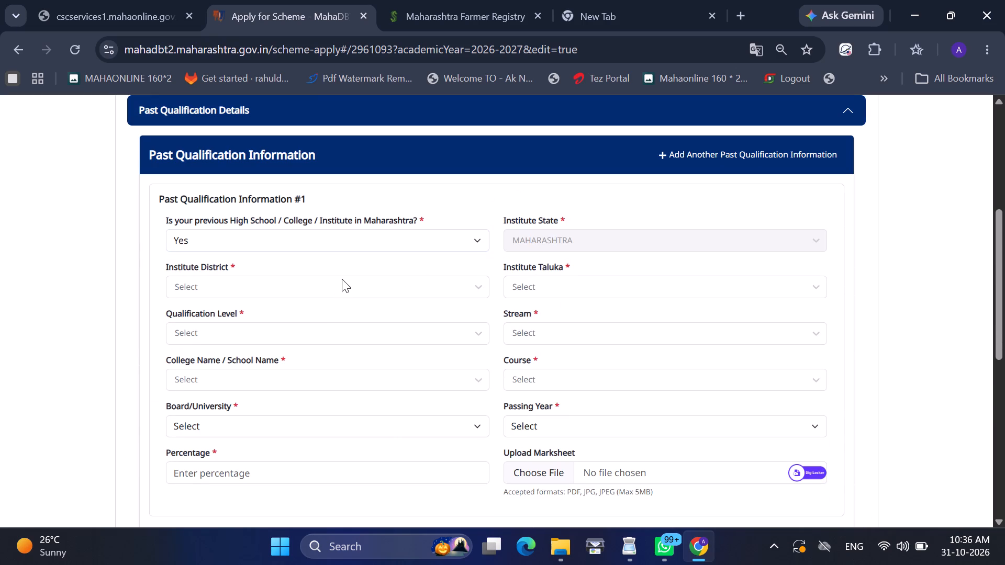
pyautogui.click(342, 279)
pyautogui.write('jal')
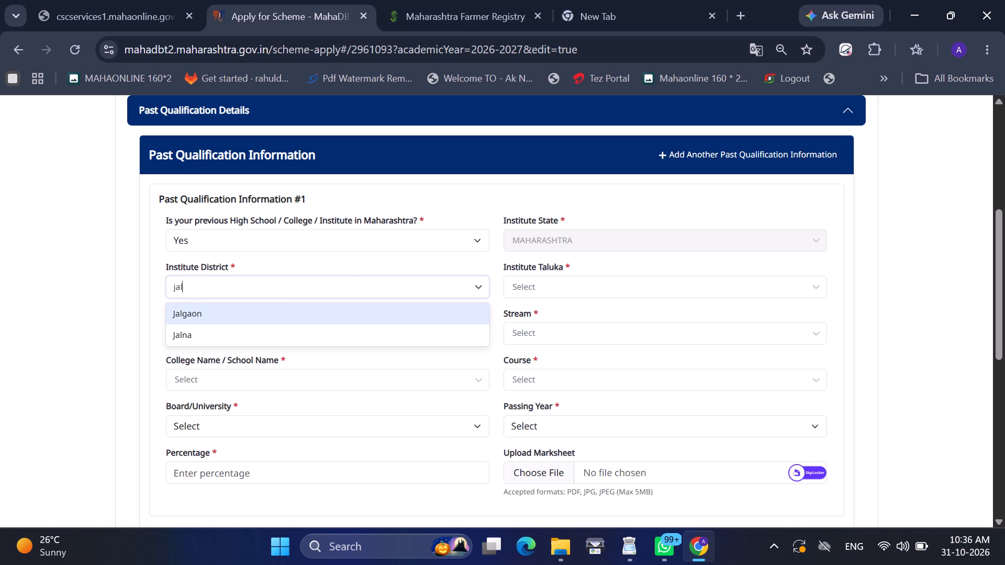
pyautogui.click(220, 342)
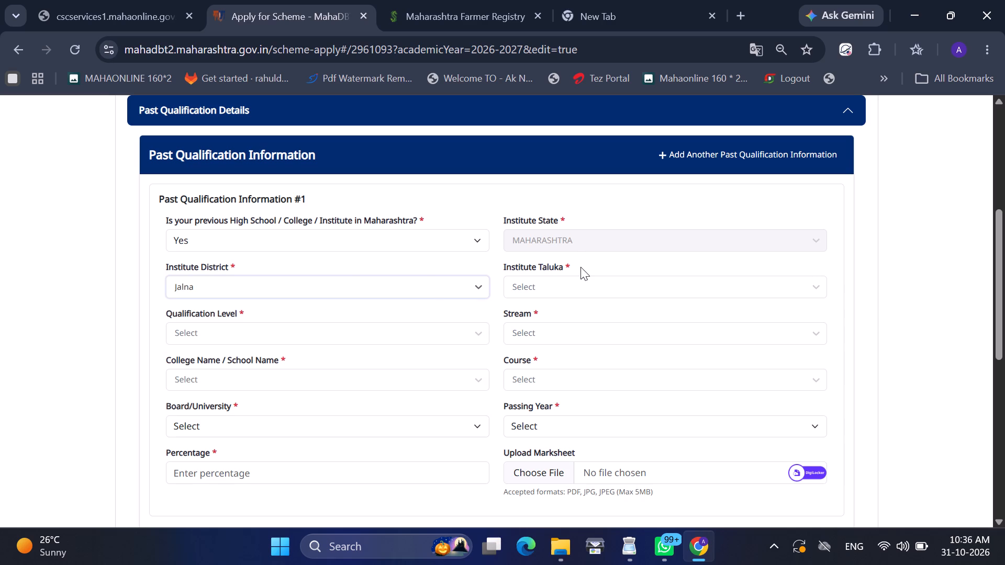
pyautogui.click(580, 271)
pyautogui.click(579, 286)
pyautogui.click(579, 374)
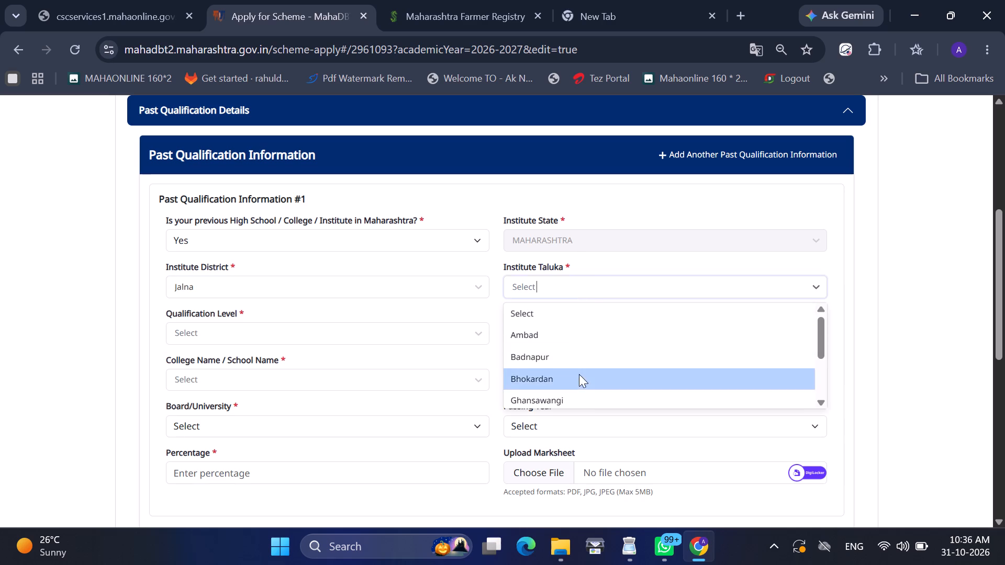
# Set the past qualification level to F.Y.J.C. (11 Std).
pyautogui.click(306, 333)
pyautogui.write('raju')
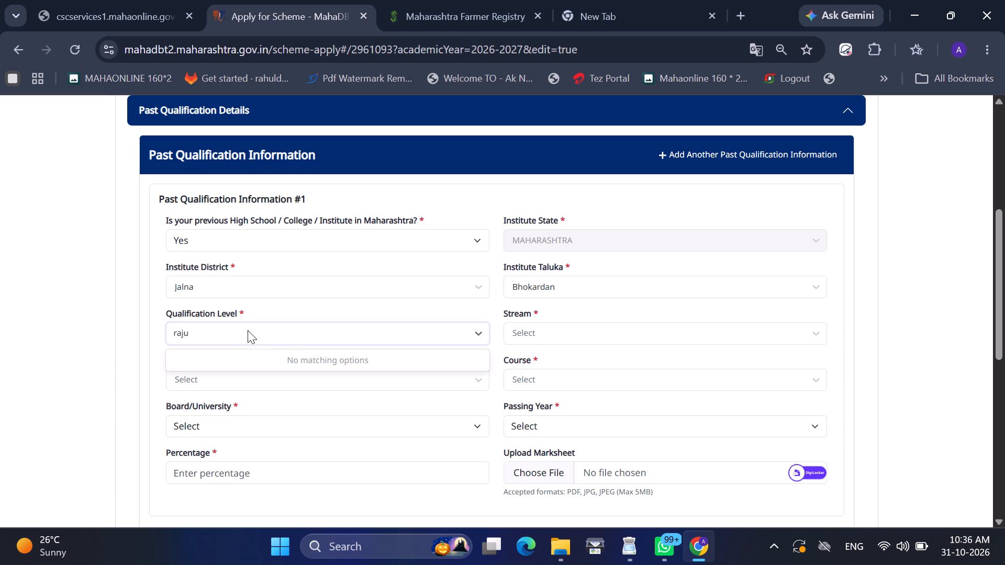
pyautogui.press('BackSpace')
pyautogui.press('BackSpace')
pyautogui.press('BackSpace')
pyautogui.press('BackSpace')
pyautogui.scroll(-2, 230, 346)
pyautogui.scroll(-4, 278, 259)
pyautogui.scroll(4, 278, 257)
pyautogui.scroll(-1, 227, 223)
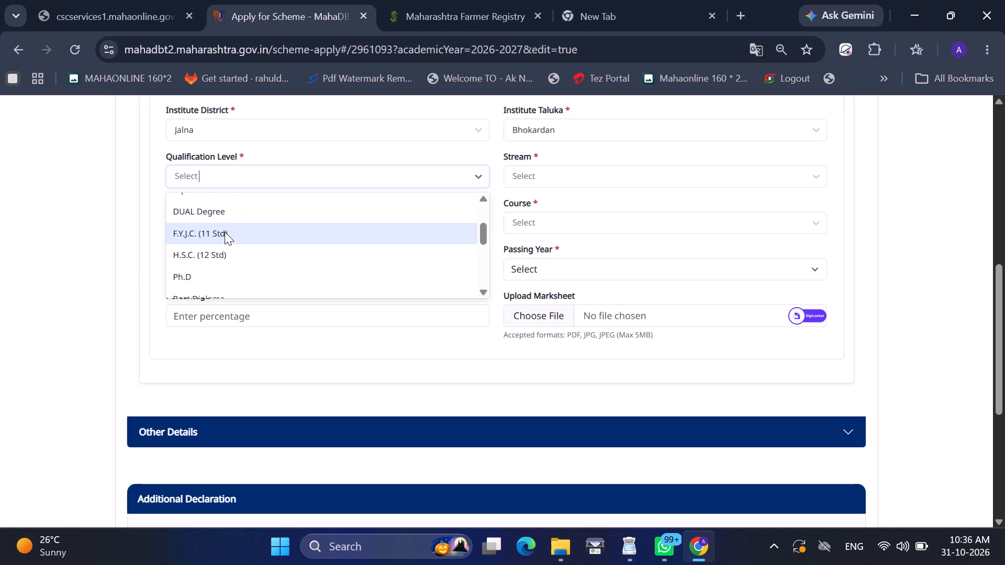
pyautogui.click(225, 232)
# Set the past qualification's stream to Science and its college to Moreshwar Arts, Science & Commerce College.
pyautogui.scroll(1, 459, 216)
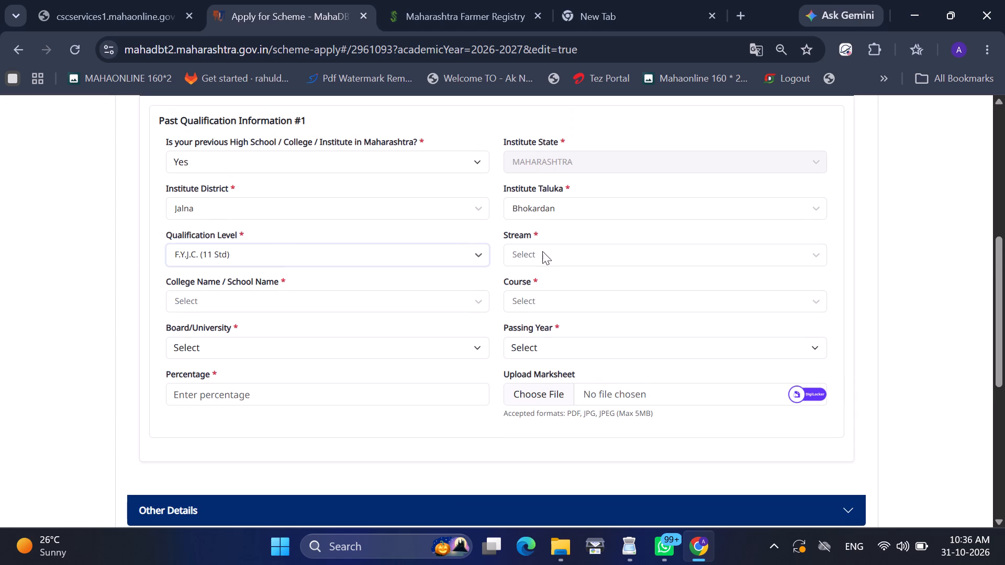
pyautogui.click(547, 249)
pyautogui.write('sc')
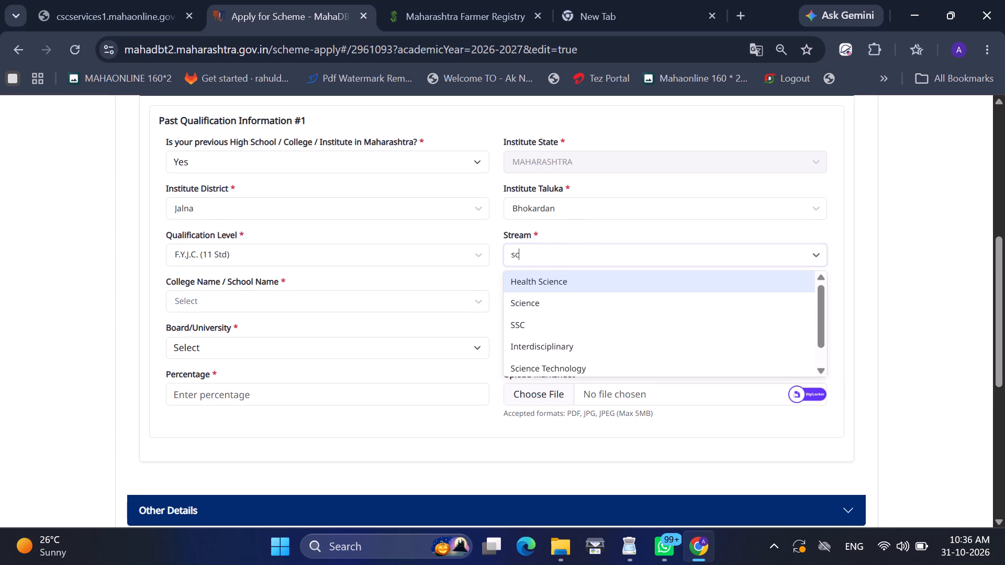
pyautogui.click(522, 297)
pyautogui.click(224, 296)
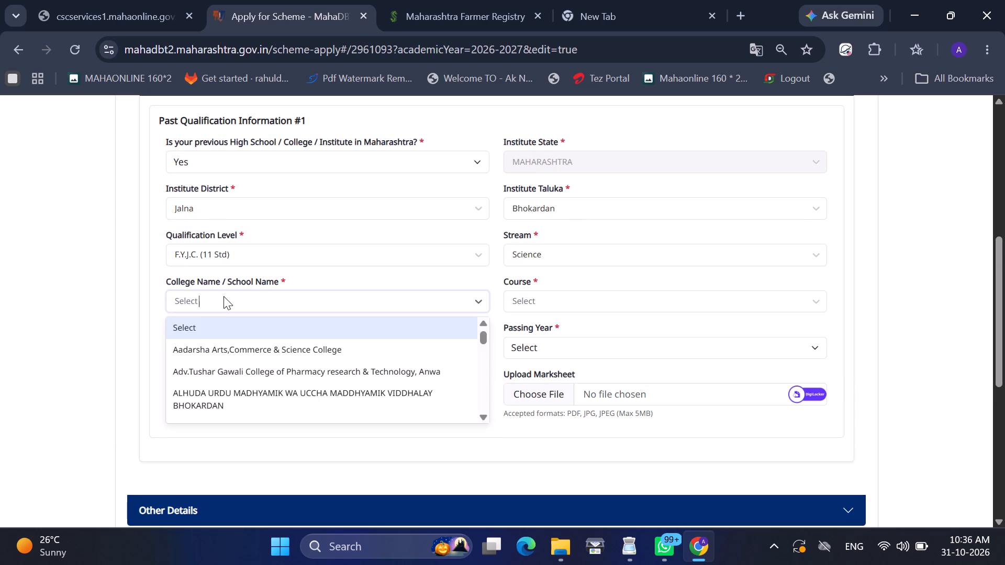
pyautogui.write('more')
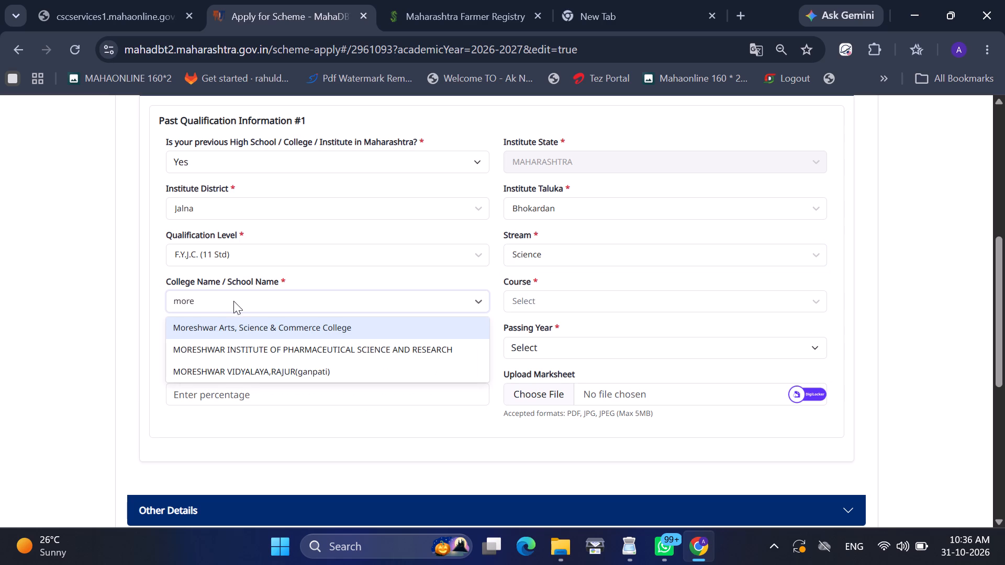
pyautogui.click(241, 333)
# Check the available courses for the chosen college and set the past qualification's course to B.Sc.
pyautogui.click(553, 304)
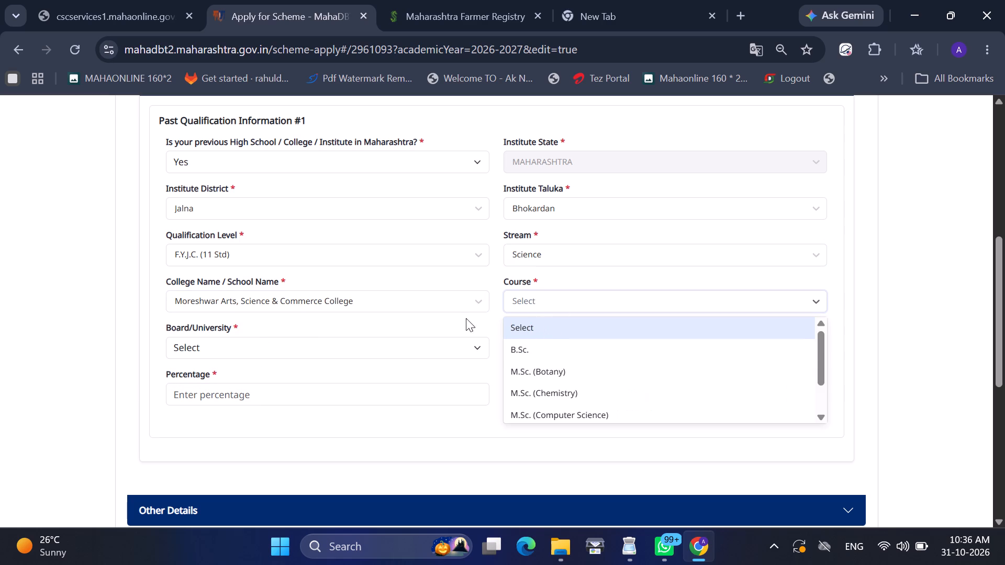
pyautogui.click(548, 350)
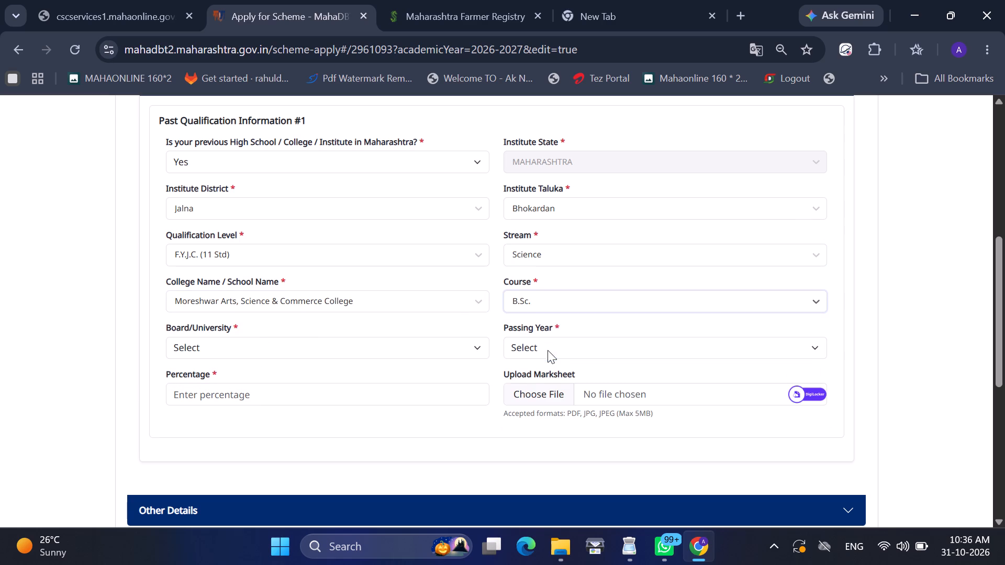
pyautogui.click(353, 344)
pyautogui.click(532, 304)
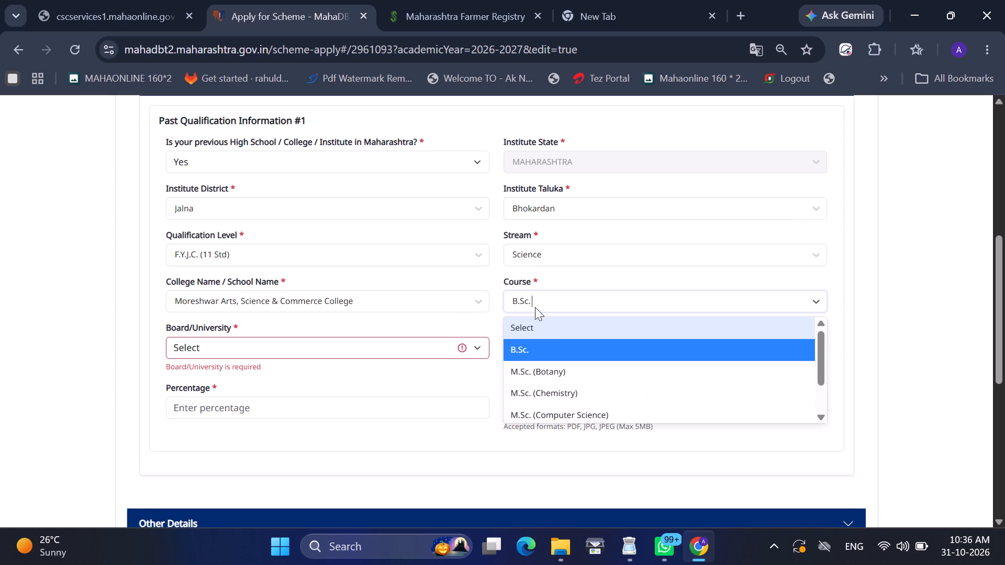
pyautogui.scroll(-7, 564, 358)
pyautogui.scroll(8, 564, 358)
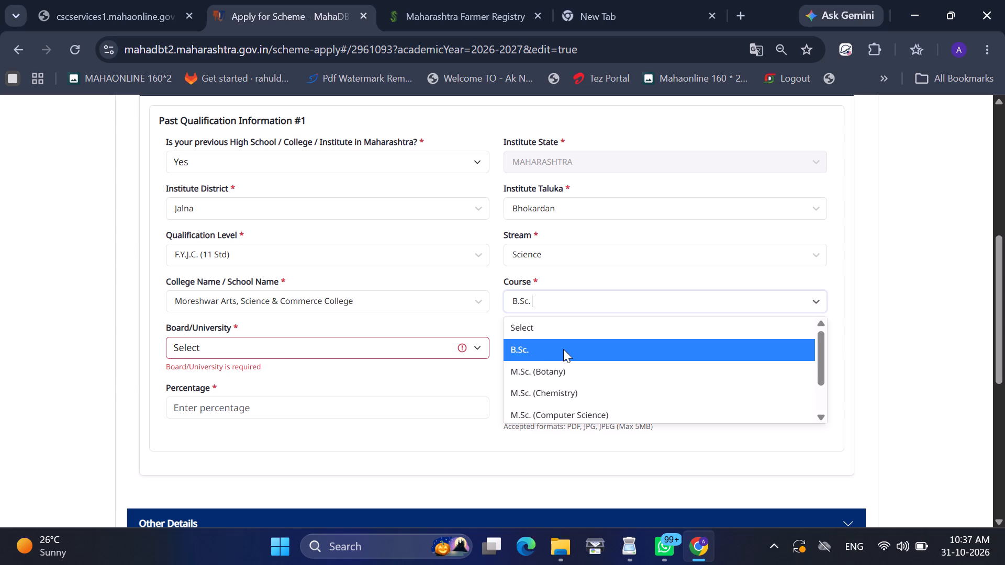
pyautogui.click(563, 349)
# Set the board to Maharashtra Board, the passing year to 2025 and the percentage to 60.
pyautogui.click(278, 353)
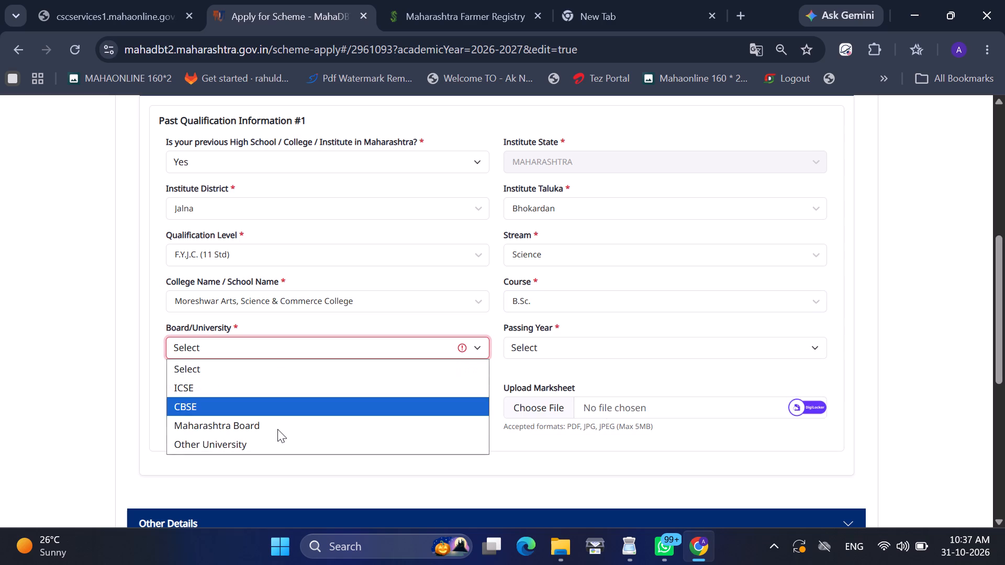
pyautogui.click(277, 429)
pyautogui.click(574, 350)
pyautogui.scroll(8, 574, 350)
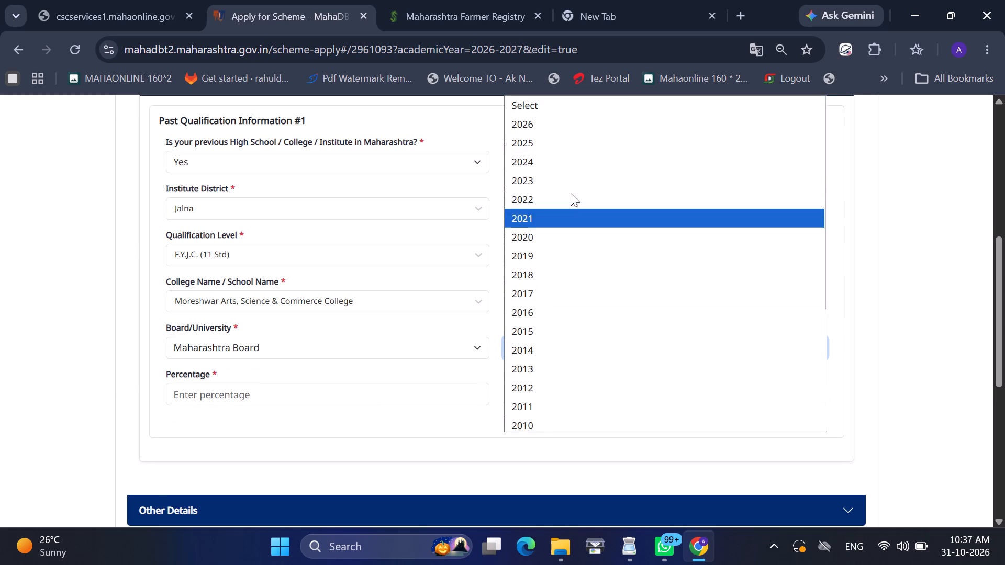
pyautogui.click(562, 141)
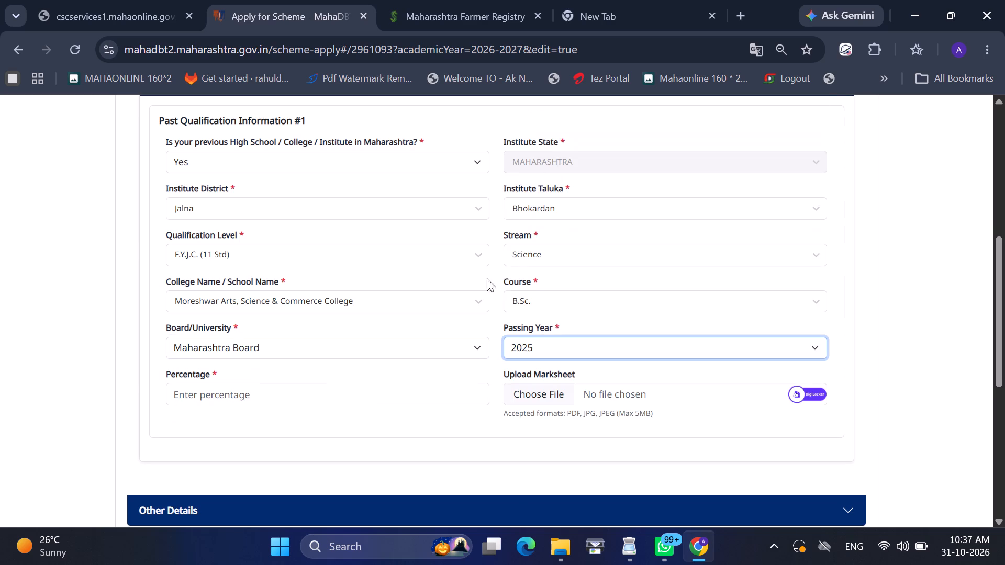
pyautogui.click(319, 388)
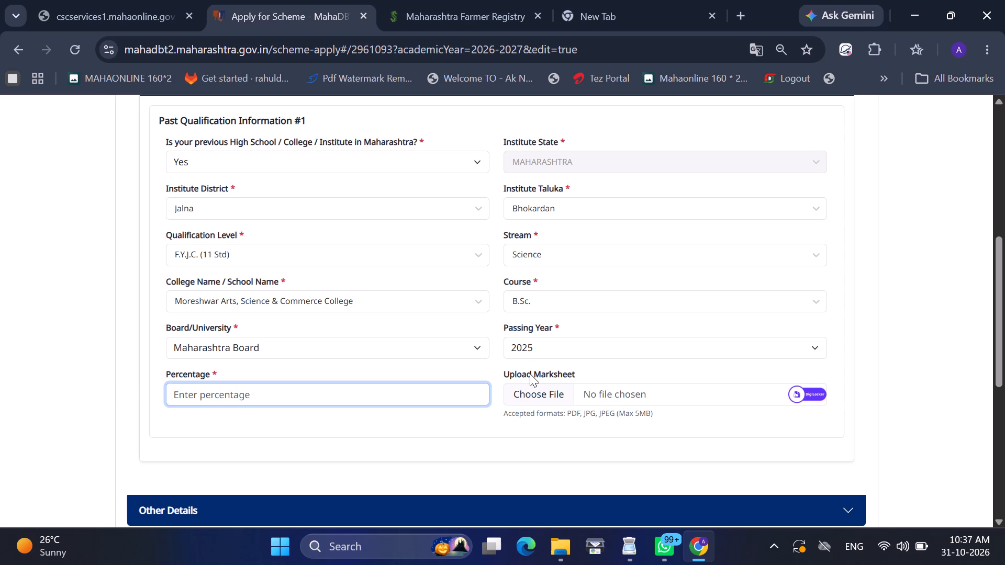
pyautogui.write('60')
pyautogui.press('Tab')
pyautogui.press('Tab')
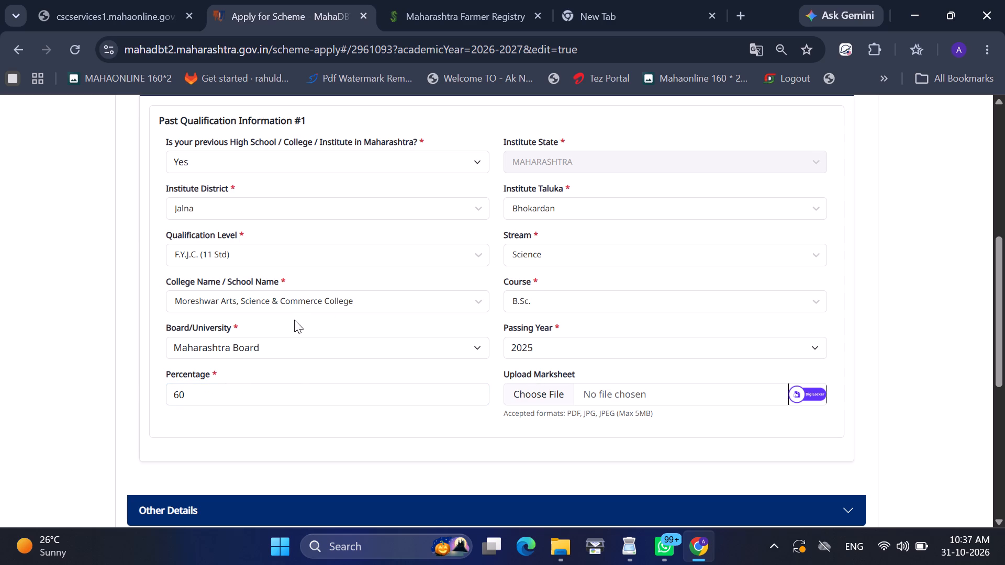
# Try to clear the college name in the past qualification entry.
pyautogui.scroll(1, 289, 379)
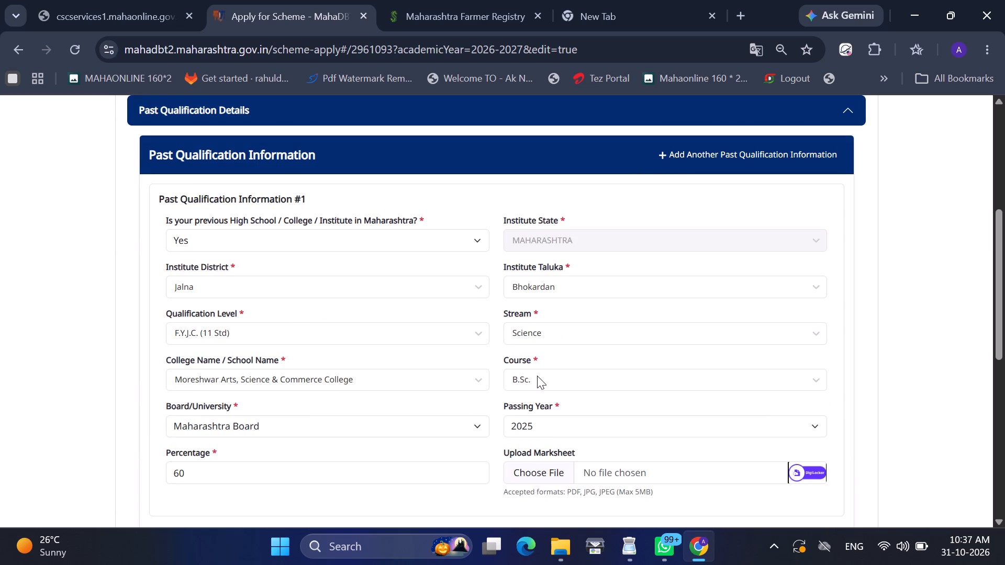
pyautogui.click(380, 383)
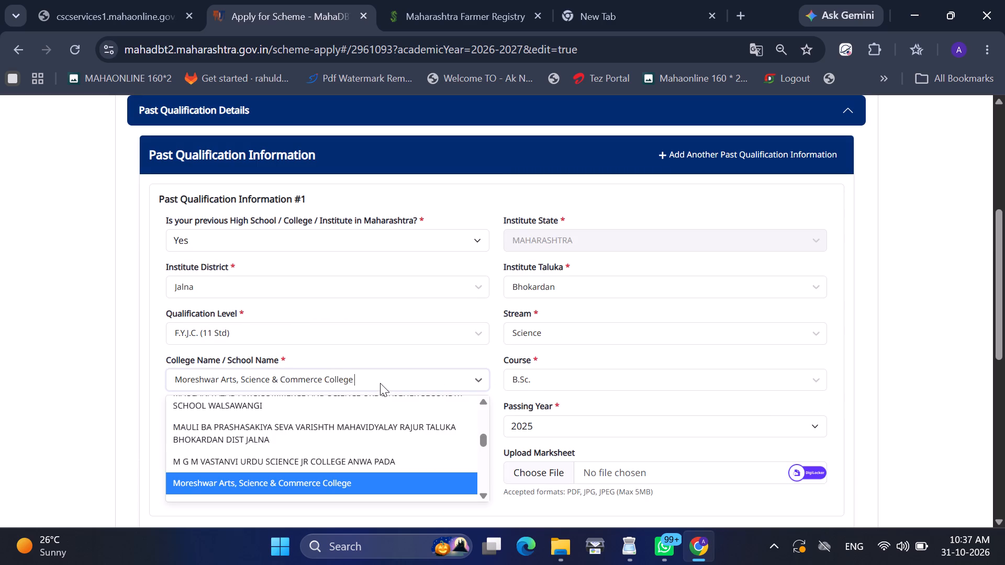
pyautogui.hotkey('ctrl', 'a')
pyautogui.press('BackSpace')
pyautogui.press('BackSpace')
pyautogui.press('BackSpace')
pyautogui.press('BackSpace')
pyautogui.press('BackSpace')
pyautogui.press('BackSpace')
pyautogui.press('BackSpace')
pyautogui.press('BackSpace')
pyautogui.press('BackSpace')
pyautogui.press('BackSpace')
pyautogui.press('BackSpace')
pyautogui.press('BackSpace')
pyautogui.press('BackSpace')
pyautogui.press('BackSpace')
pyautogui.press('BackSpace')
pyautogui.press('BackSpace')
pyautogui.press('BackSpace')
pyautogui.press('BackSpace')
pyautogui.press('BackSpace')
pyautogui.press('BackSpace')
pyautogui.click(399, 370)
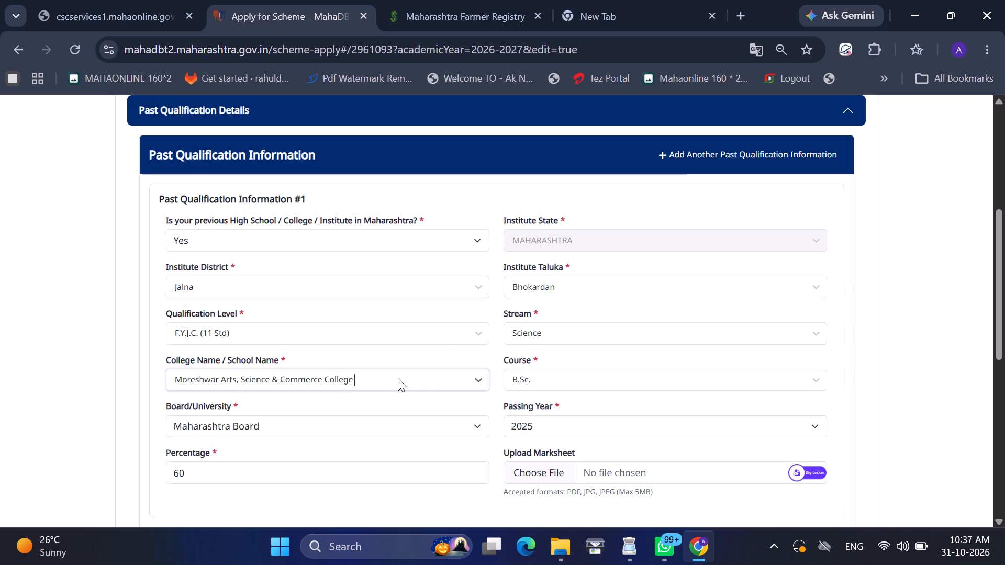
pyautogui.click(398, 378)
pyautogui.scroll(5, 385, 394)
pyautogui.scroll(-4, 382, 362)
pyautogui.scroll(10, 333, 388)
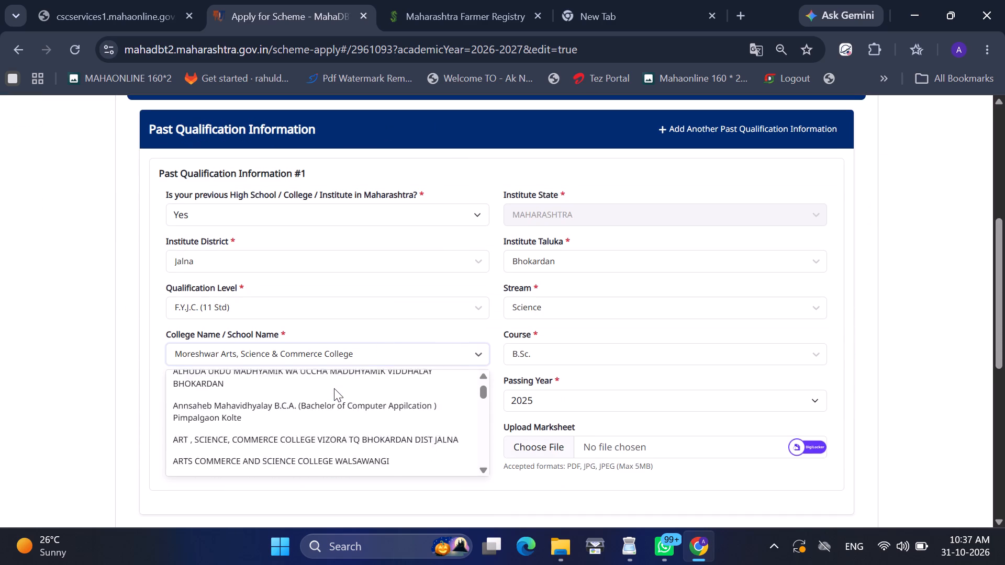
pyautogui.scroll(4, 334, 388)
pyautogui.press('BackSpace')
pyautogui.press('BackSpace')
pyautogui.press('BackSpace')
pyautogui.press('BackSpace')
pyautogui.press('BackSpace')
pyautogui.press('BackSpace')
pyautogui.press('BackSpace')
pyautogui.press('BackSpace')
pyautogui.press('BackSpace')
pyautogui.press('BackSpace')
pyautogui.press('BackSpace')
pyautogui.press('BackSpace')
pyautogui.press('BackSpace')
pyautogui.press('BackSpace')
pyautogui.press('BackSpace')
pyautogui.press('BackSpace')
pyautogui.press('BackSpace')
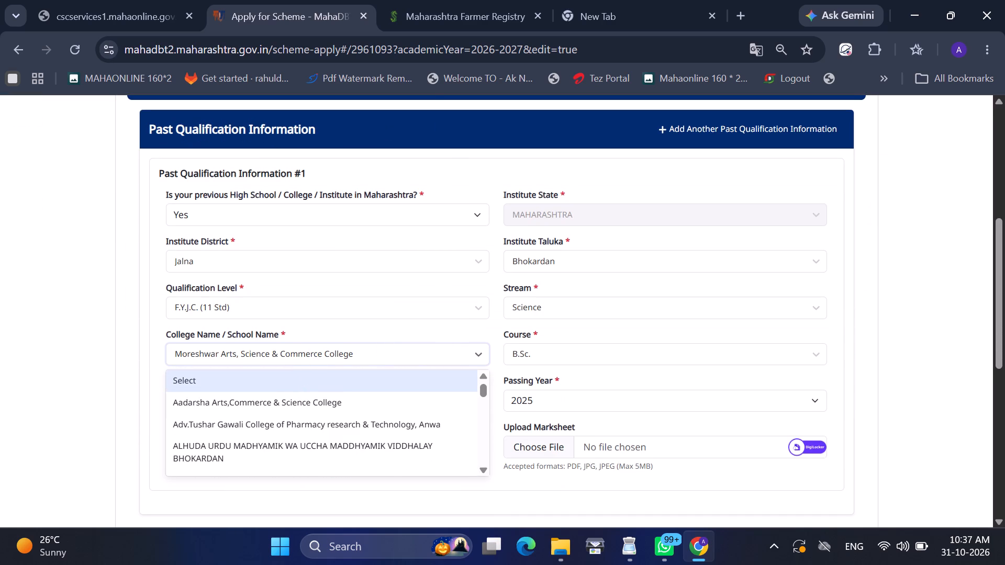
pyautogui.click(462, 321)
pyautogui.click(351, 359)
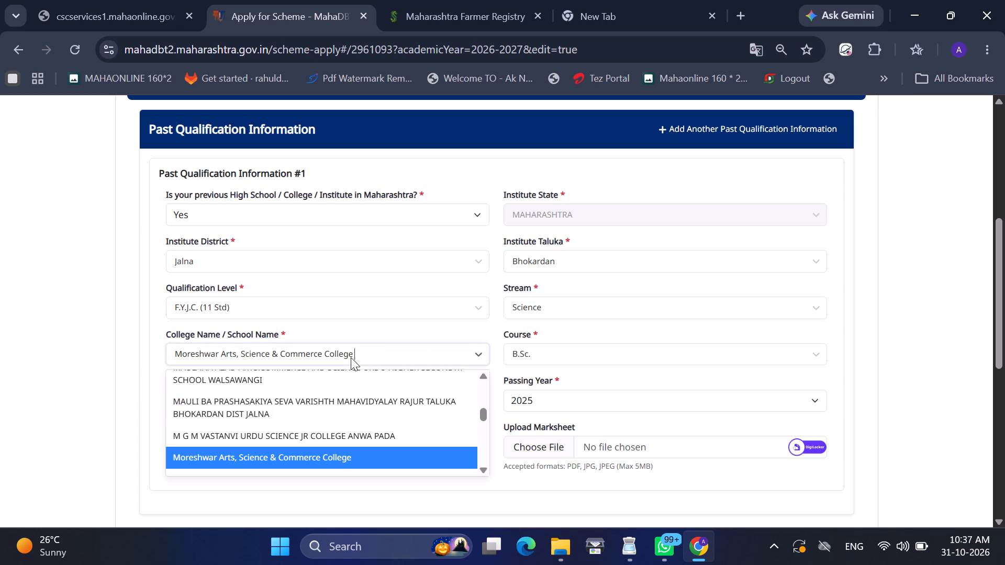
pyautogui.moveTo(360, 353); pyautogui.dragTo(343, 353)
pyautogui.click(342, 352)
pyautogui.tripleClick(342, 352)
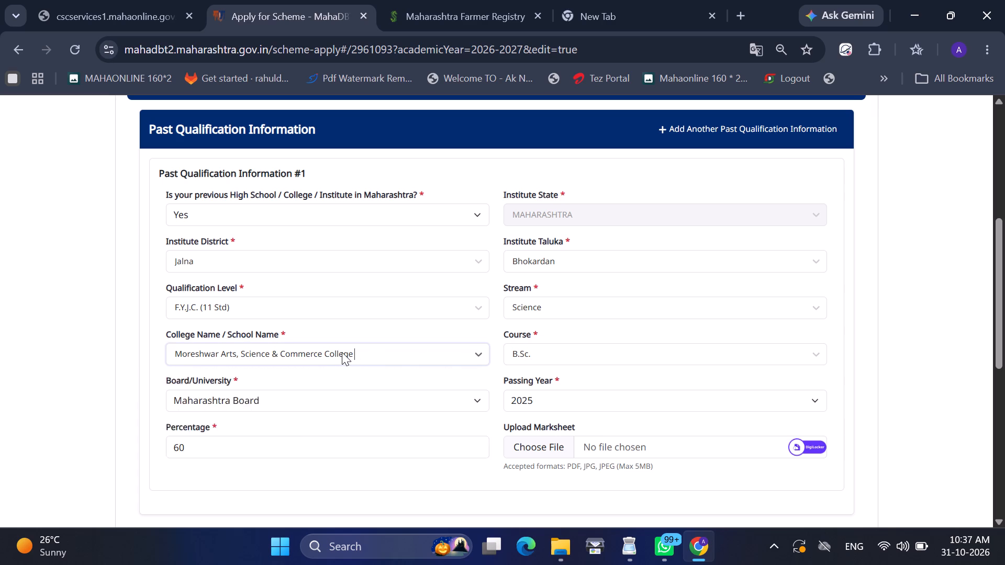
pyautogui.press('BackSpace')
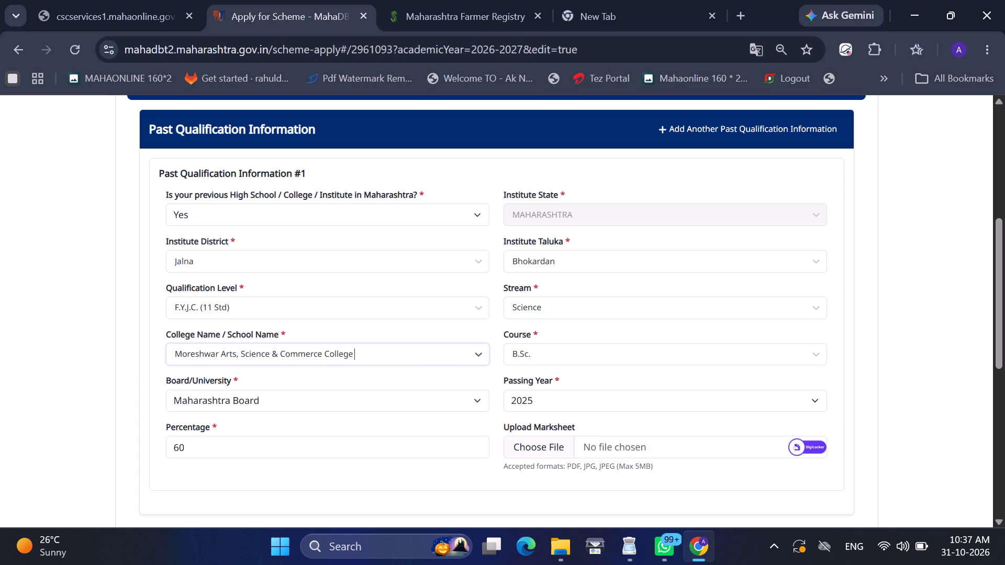
# Reset the past qualification's college and course by switching the qualification level to Diploma Course and back to F.Y.J.C. (11 Std).
pyautogui.click(542, 313)
pyautogui.click(325, 312)
pyautogui.click(283, 358)
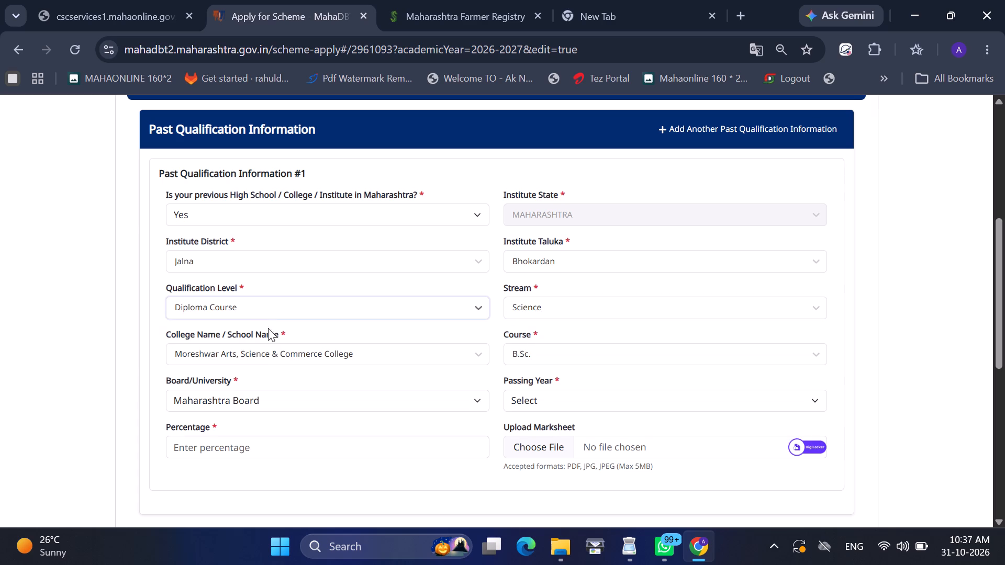
pyautogui.click(262, 296)
pyautogui.click(253, 303)
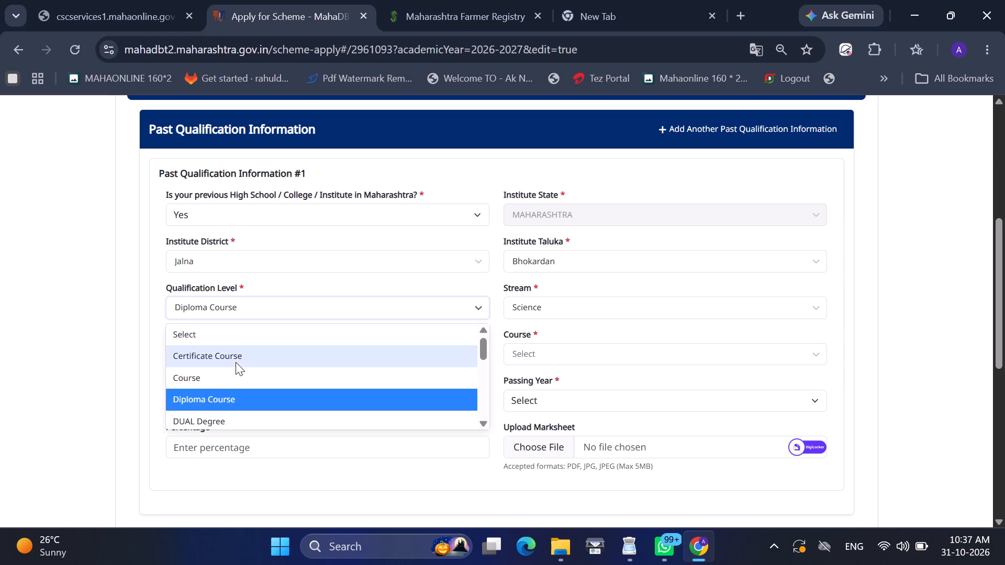
pyautogui.scroll(-1, 236, 362)
pyautogui.click(234, 363)
# Set the past qualification's college to MORESHWAR VIDYALAYA,RAJUR(ganpati) and its course to 11th Science.
pyautogui.click(247, 358)
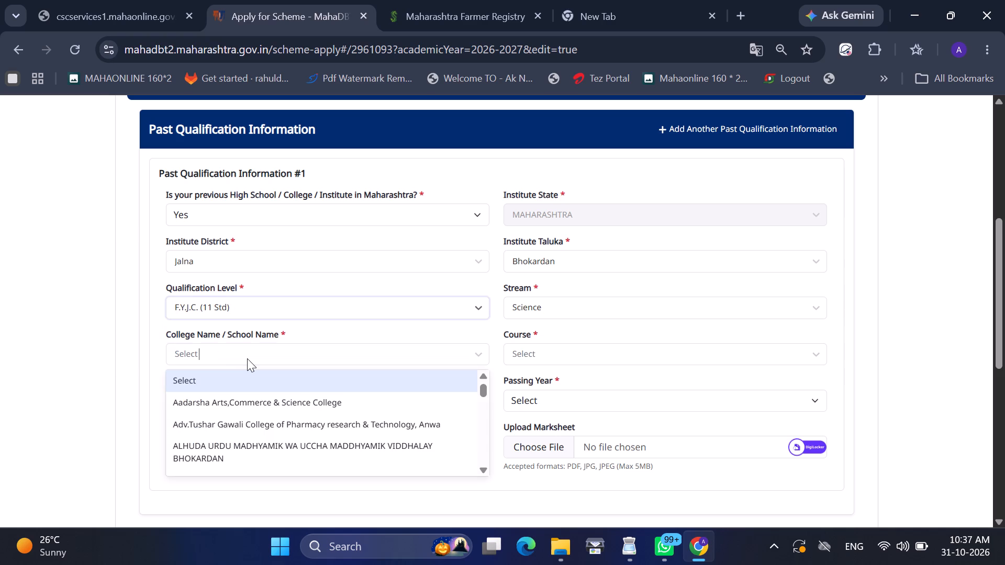
pyautogui.write('mre')
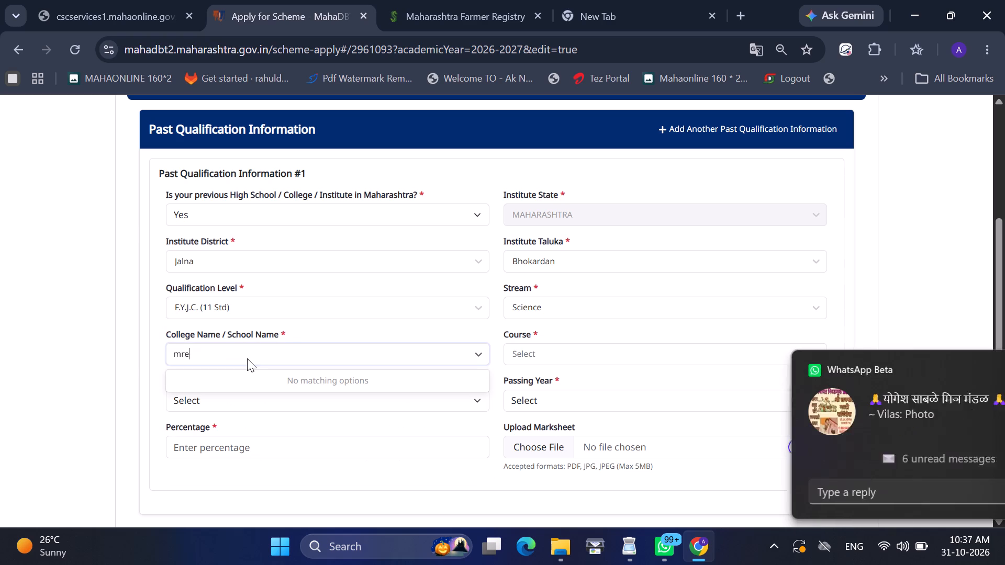
pyautogui.press('BackSpace')
pyautogui.press('BackSpace')
pyautogui.write('ore')
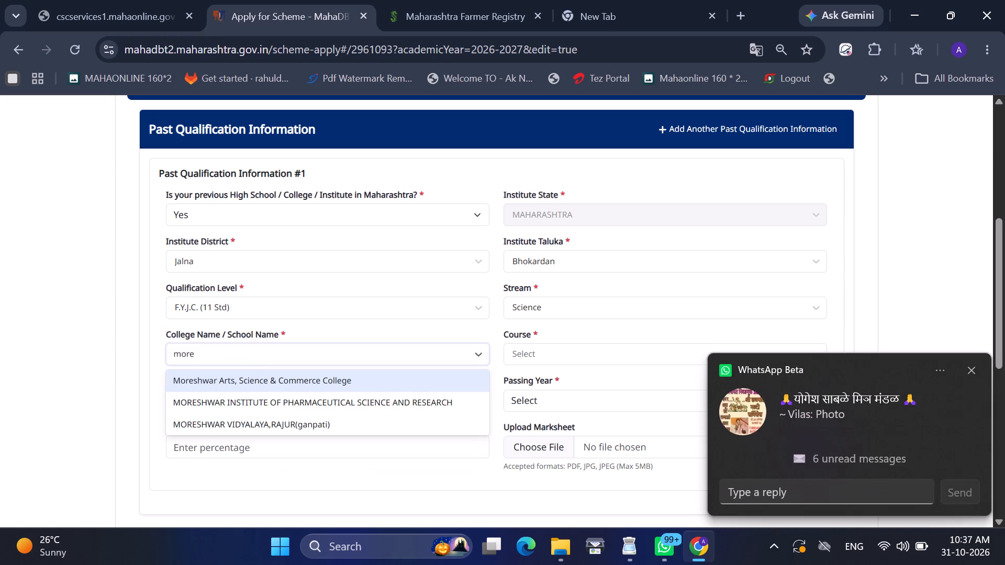
pyautogui.click(268, 423)
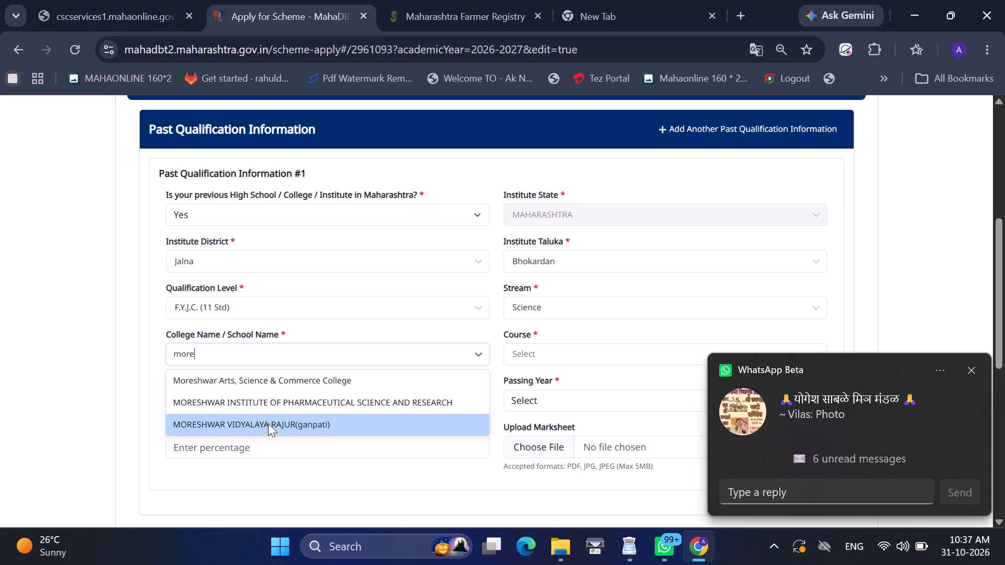
pyautogui.click(580, 353)
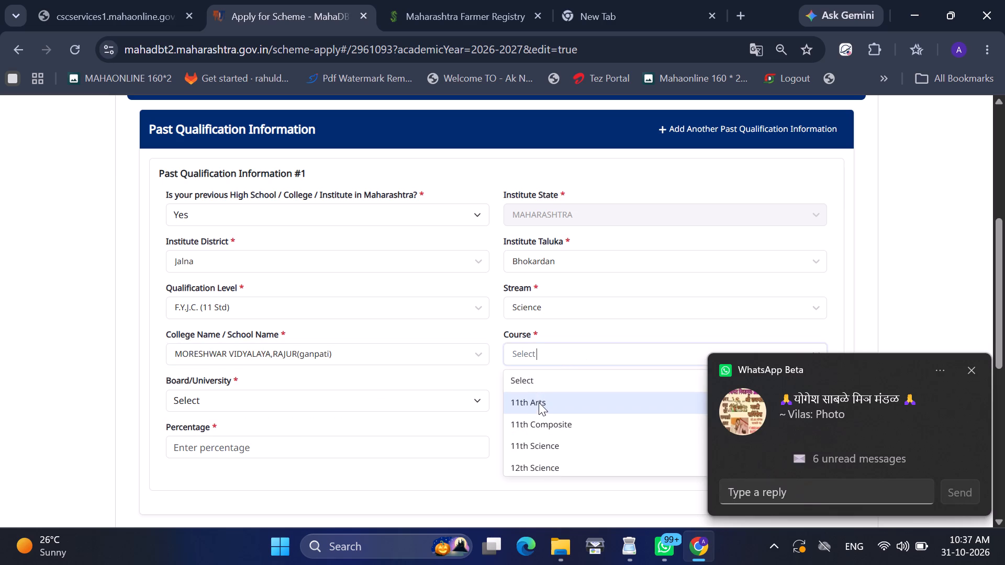
pyautogui.click(546, 446)
# Fill in the past qualification's results with Maharashtra Board, passing year 2025 and percentage 60.
pyautogui.click(261, 404)
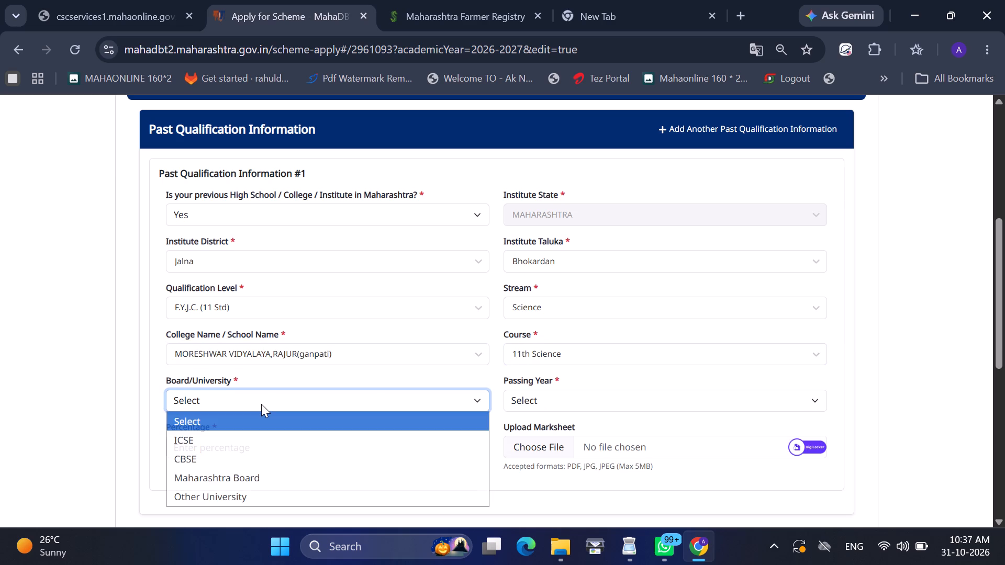
pyautogui.click(284, 482)
pyautogui.click(536, 401)
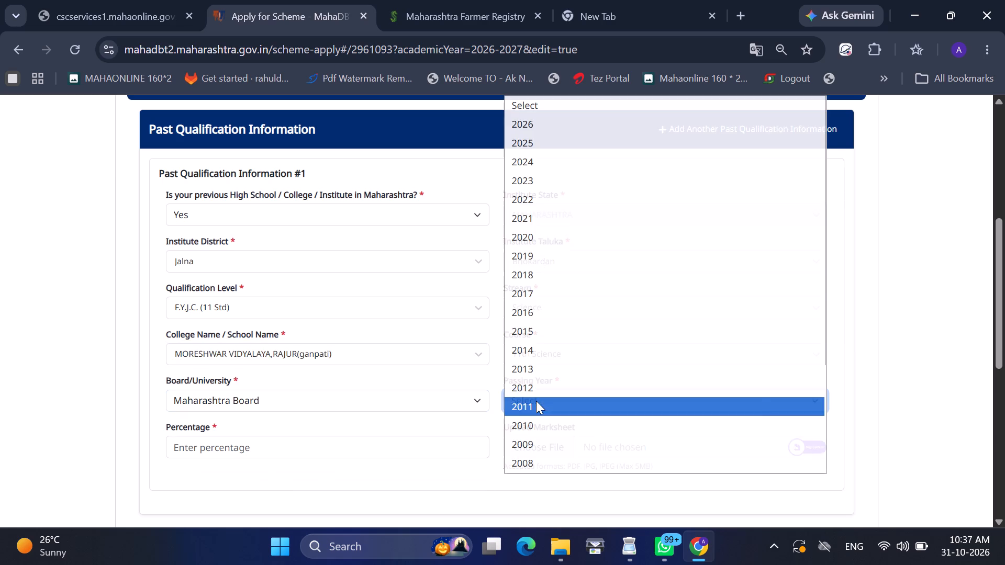
pyautogui.click(537, 144)
pyautogui.click(260, 442)
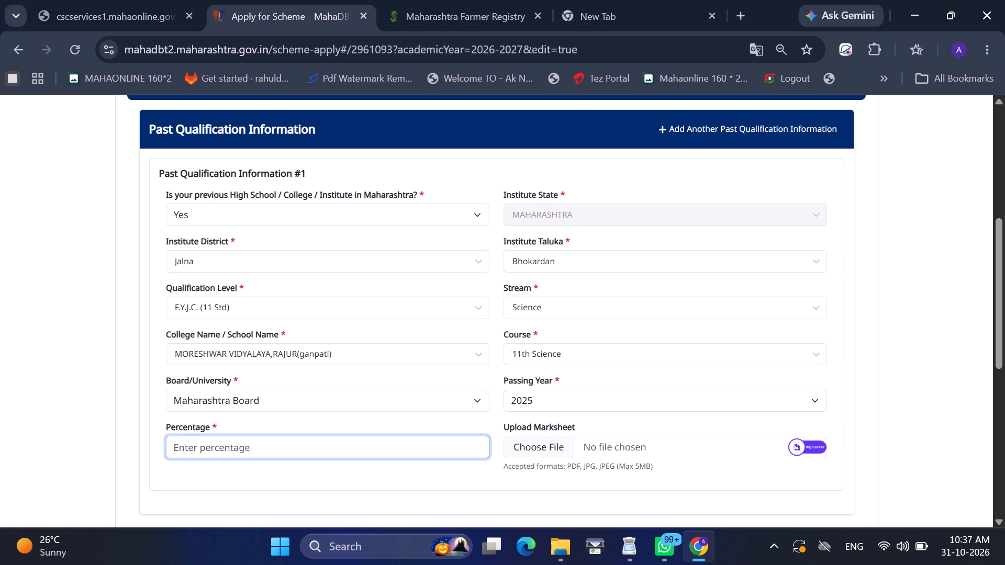
pyautogui.write('60')
pyautogui.press('Tab')
# In Other Details, set the beneficiary category to Day Scholar and answer No to having availed another scholarship.
pyautogui.scroll(-4, 260, 442)
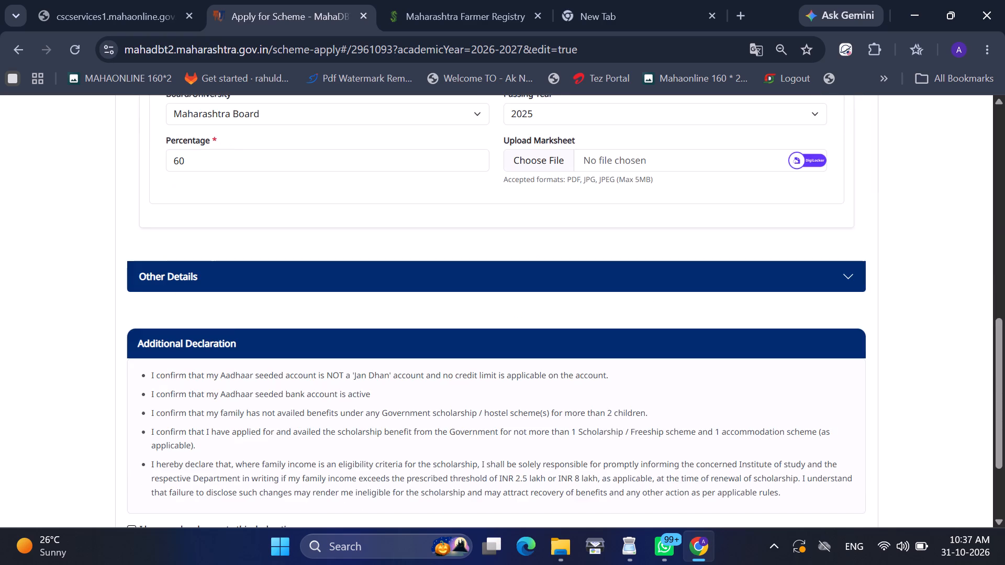
pyautogui.click(224, 245)
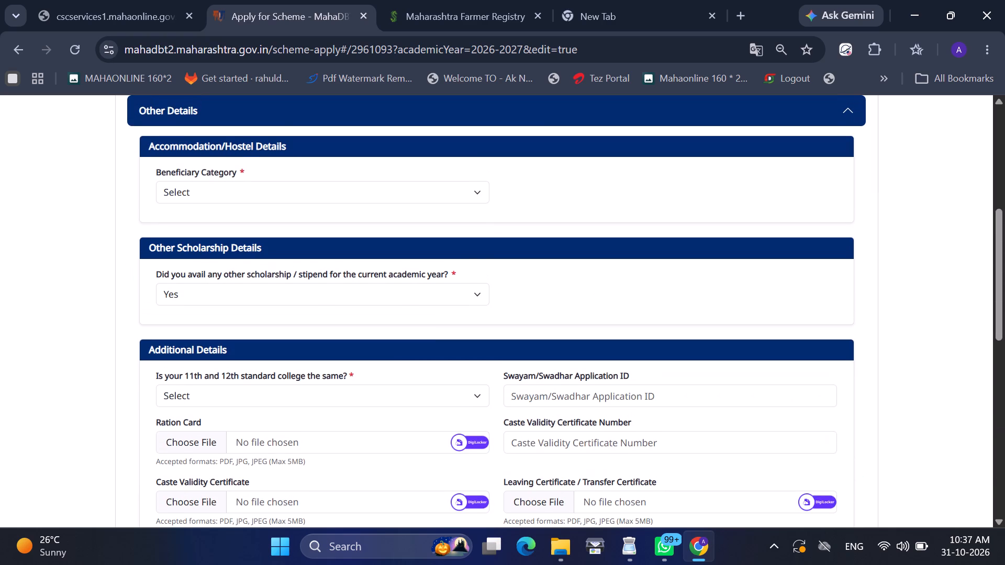
pyautogui.click(221, 193)
pyautogui.click(209, 236)
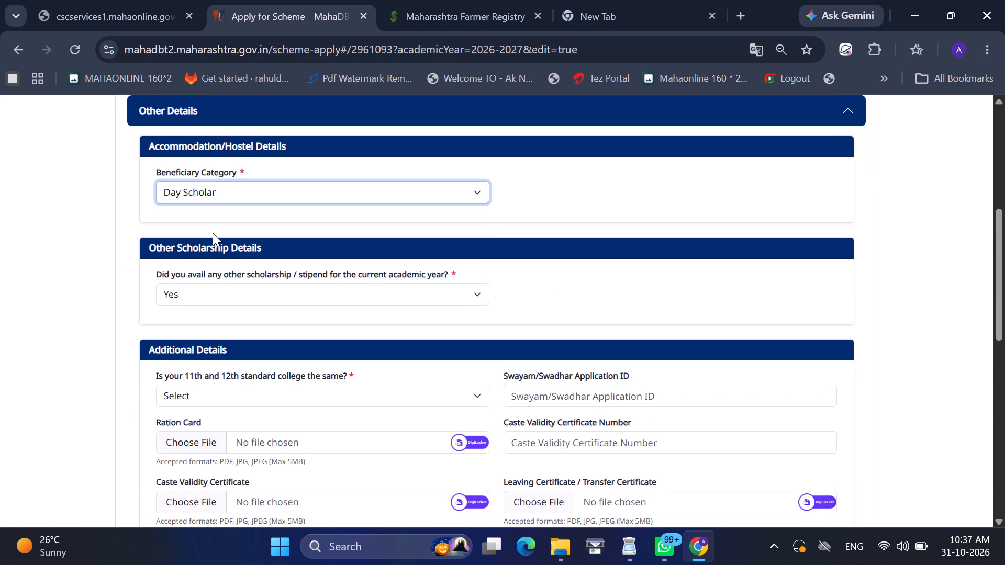
pyautogui.scroll(-1, 214, 230)
pyautogui.click(209, 221)
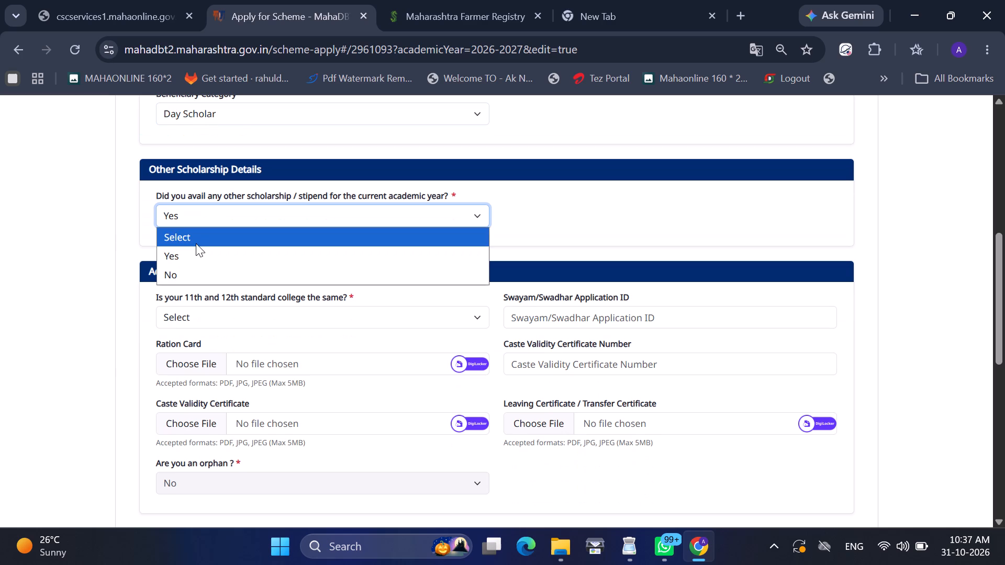
pyautogui.click(198, 270)
# Answer Yes to whether the 11th and 12th standard college is the same.
pyautogui.scroll(-1, 194, 269)
pyautogui.click(213, 239)
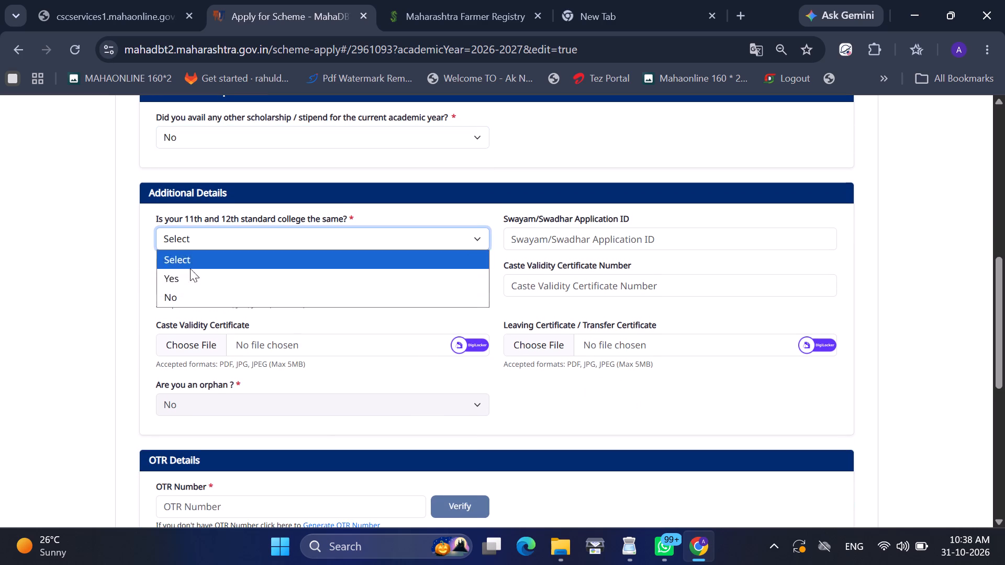
pyautogui.click(189, 282)
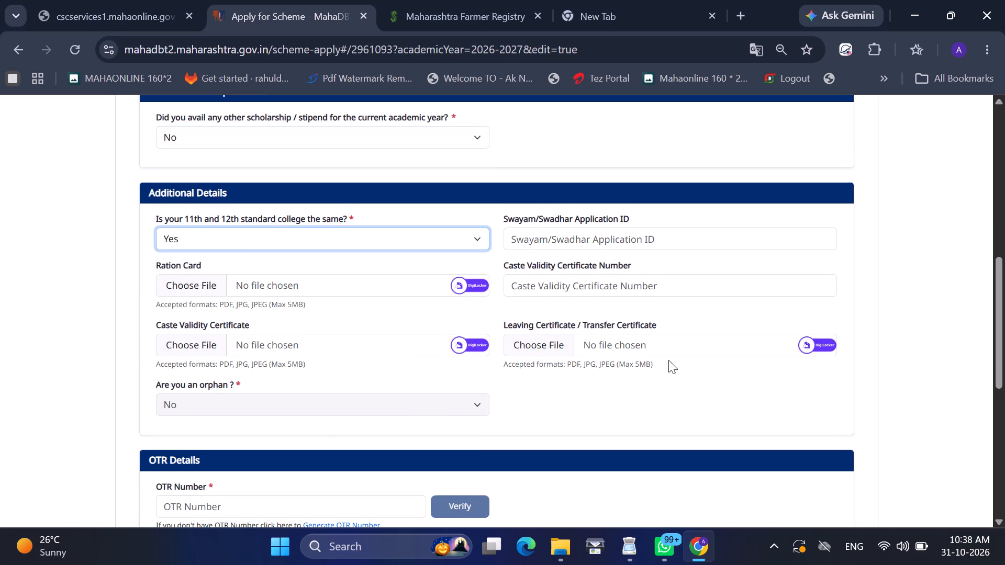
# Open the Generate OTR Number page in a separate browser tab.
pyautogui.scroll(-2, 501, 317)
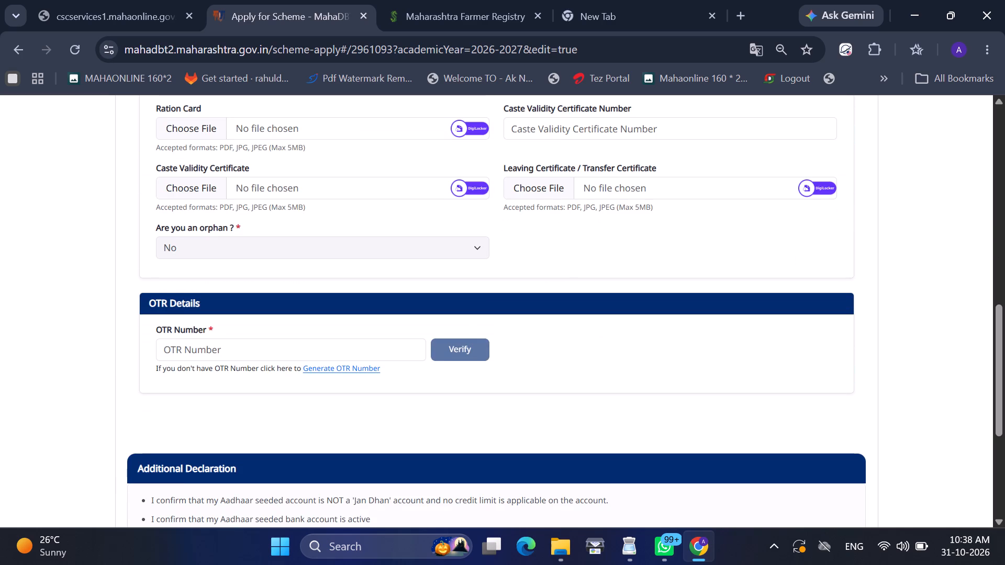
pyautogui.rightClick(317, 367)
pyautogui.click(395, 172)
pyautogui.click(392, 0)
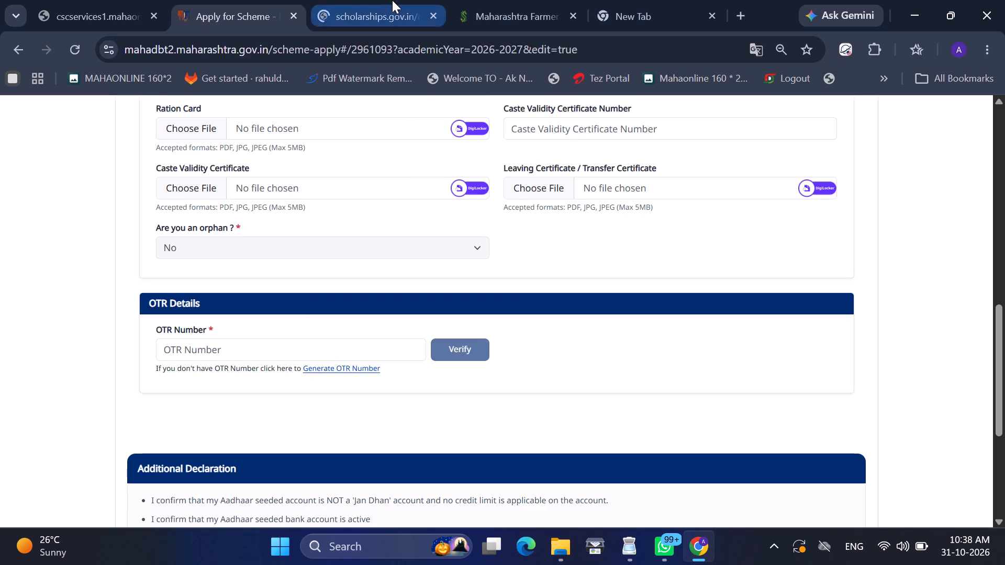
# Return to the MahaDBT scholarship application and save it as a draft.
pyautogui.click(240, 0)
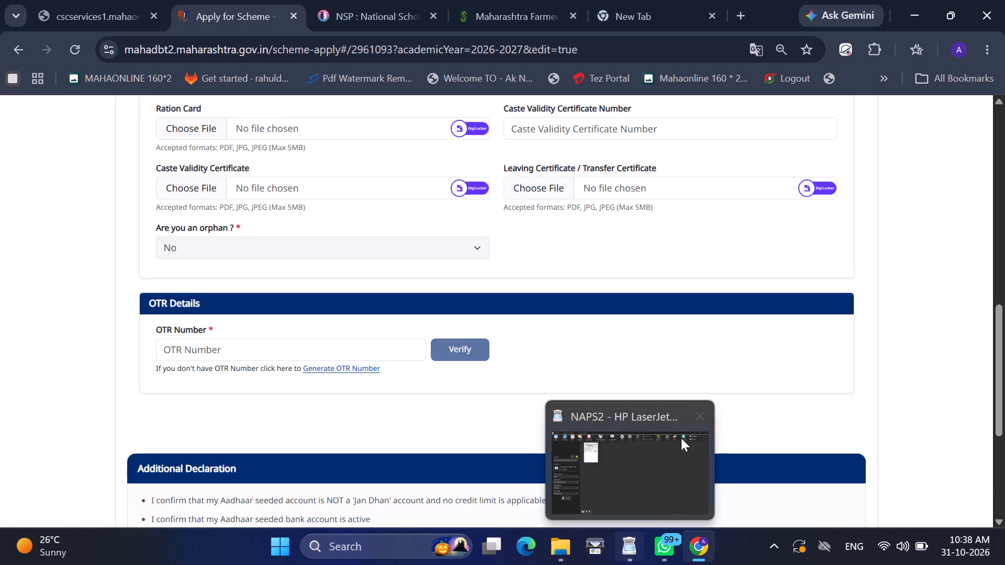
pyautogui.scroll(-6, 721, 359)
pyautogui.click(624, 454)
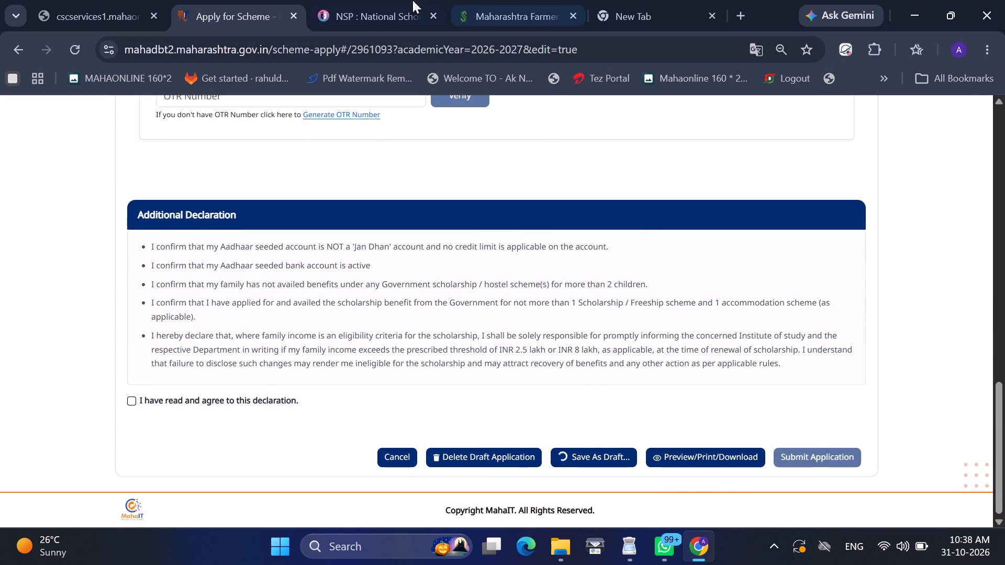
# On the NSP registration page, accept the One Time Registration guidelines and the Aadhaar/OTR de-duplication consent, and proceed to mobile registration.
pyautogui.click(362, 0)
pyautogui.scroll(-3, 324, 258)
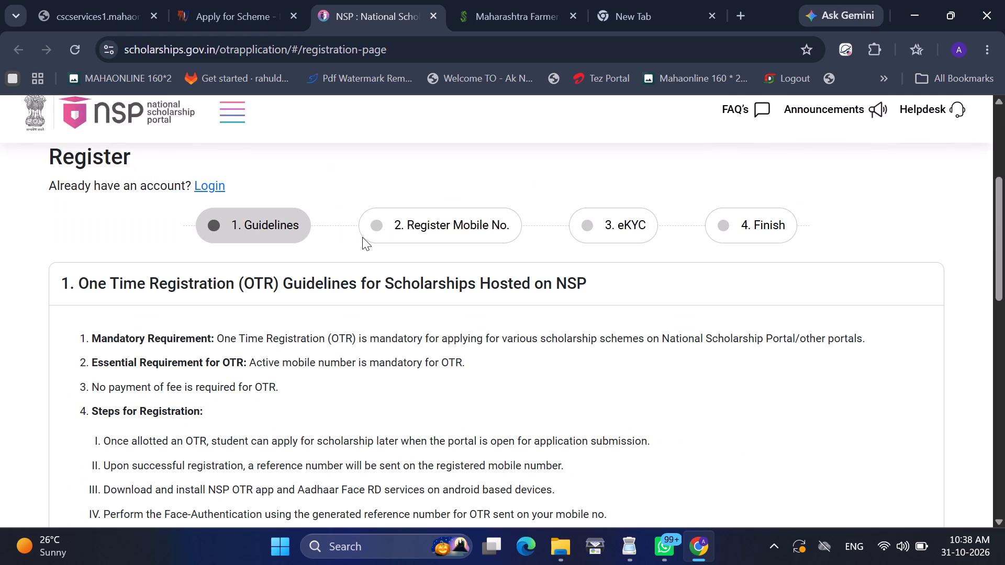
pyautogui.scroll(-2, 363, 325)
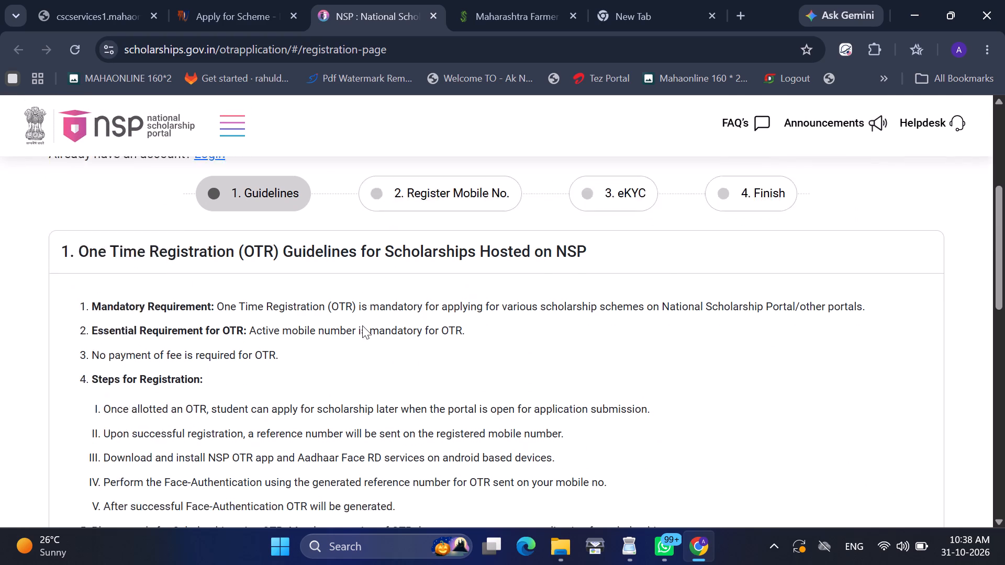
pyautogui.scroll(-9, 362, 325)
pyautogui.scroll(4, 364, 321)
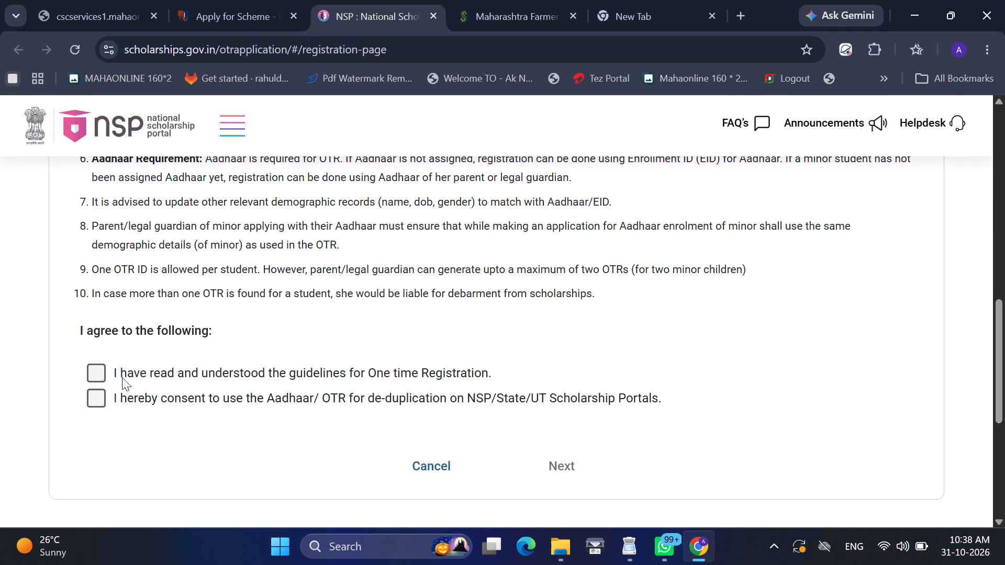
pyautogui.click(100, 370)
pyautogui.click(83, 404)
pyautogui.click(94, 402)
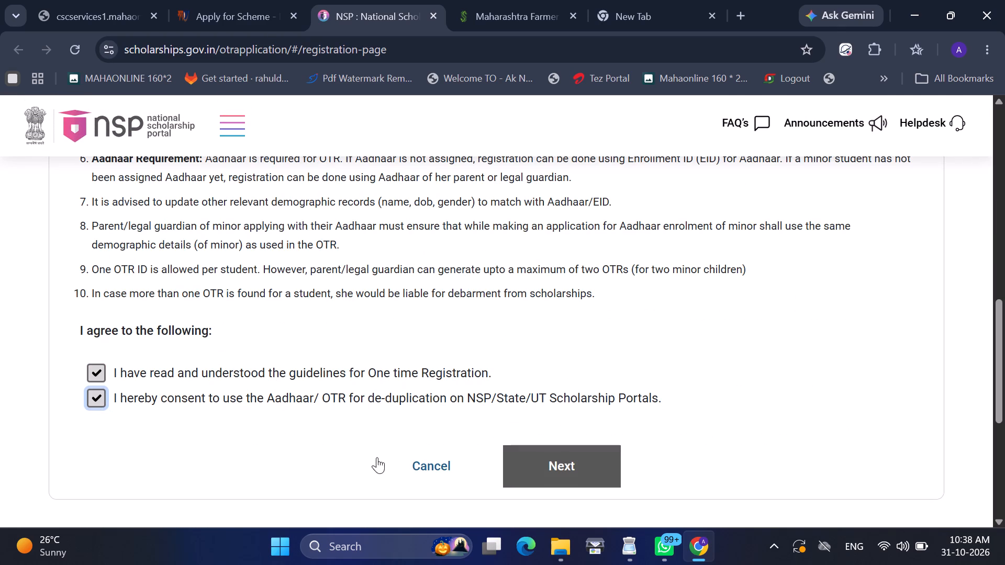
pyautogui.click(570, 463)
# Open the mobile number field for entry on the OTR registration form.
pyautogui.scroll(3, 363, 399)
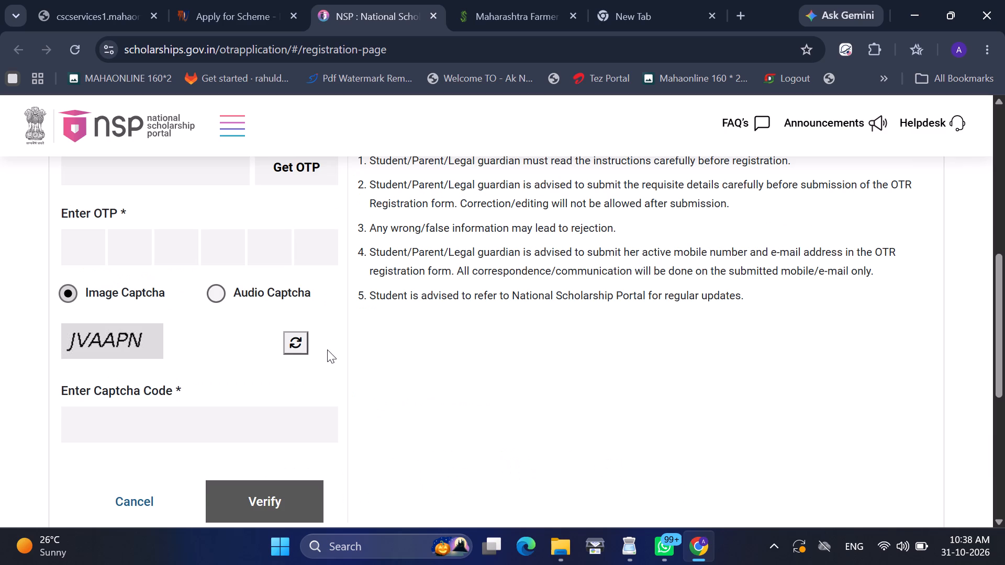
pyautogui.scroll(3, 141, 381)
pyautogui.click(145, 424)
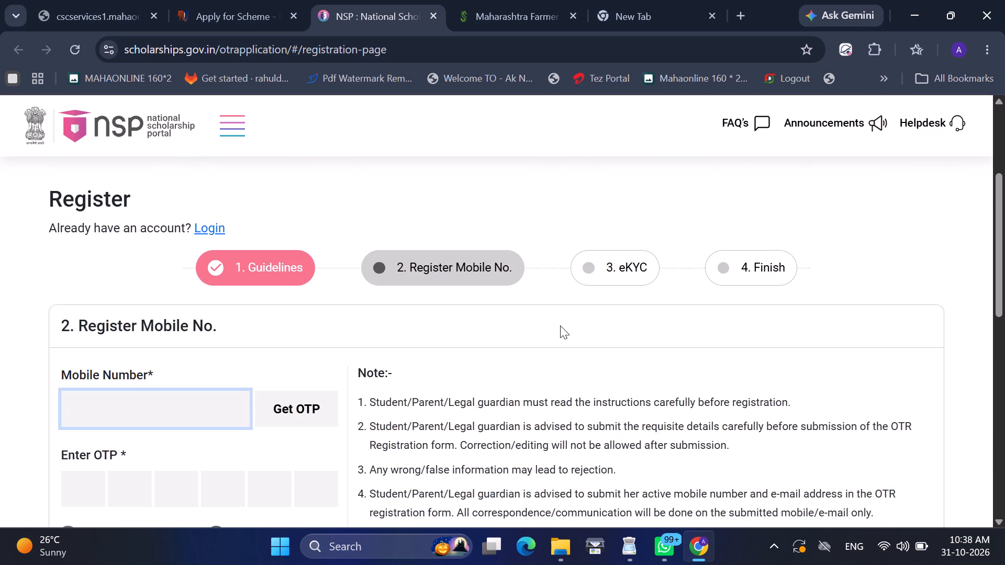
pyautogui.click(463, 0)
pyautogui.click(373, 0)
# Switch to the MahaDBT application to leave the saved draft, and return to the NSP mobile registration form.
pyautogui.click(248, 0)
pyautogui.click(621, 275)
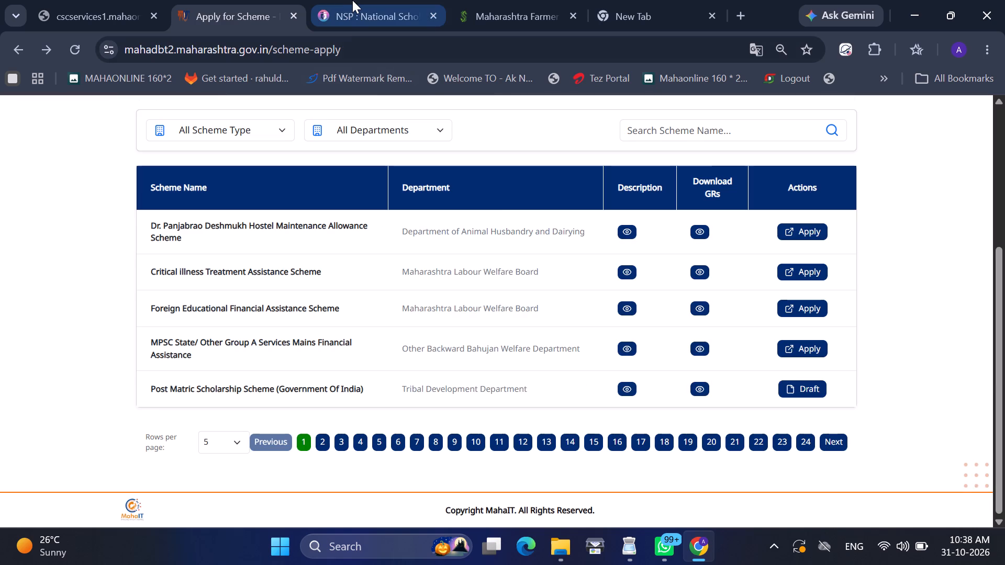
pyautogui.click(353, 0)
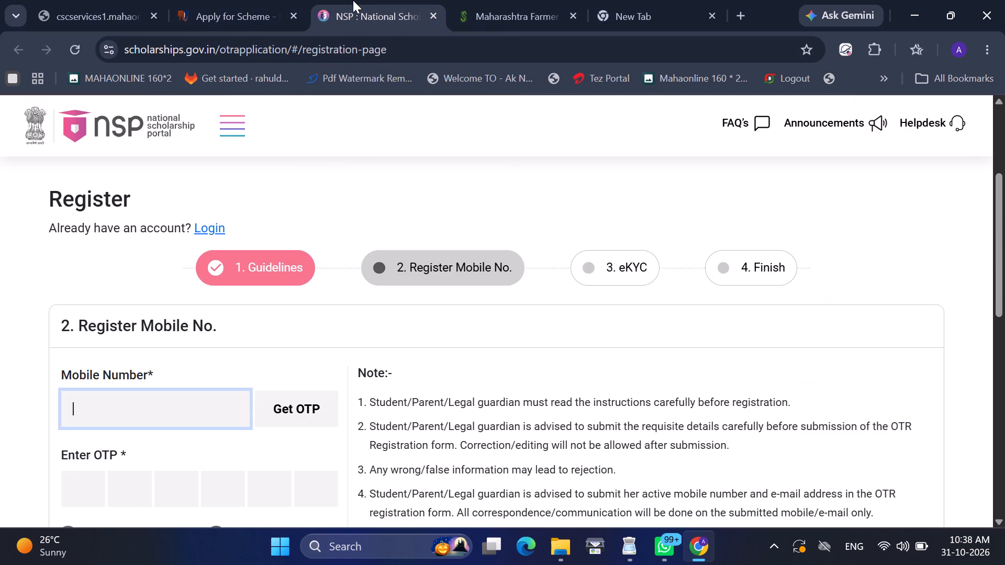